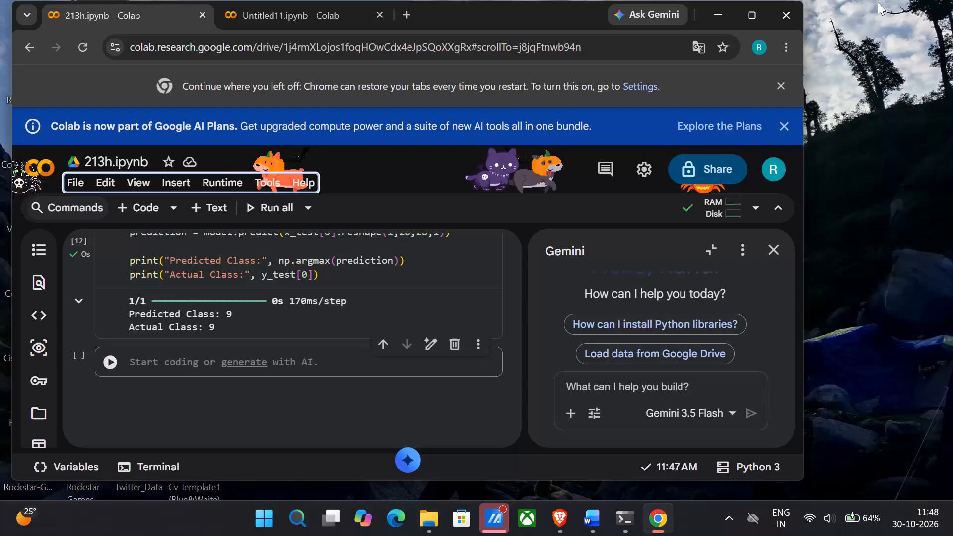
Maximize the browser window and close the Gemini assistant pane beside the 213h.ipynb notebook.
left_click(754, 19)
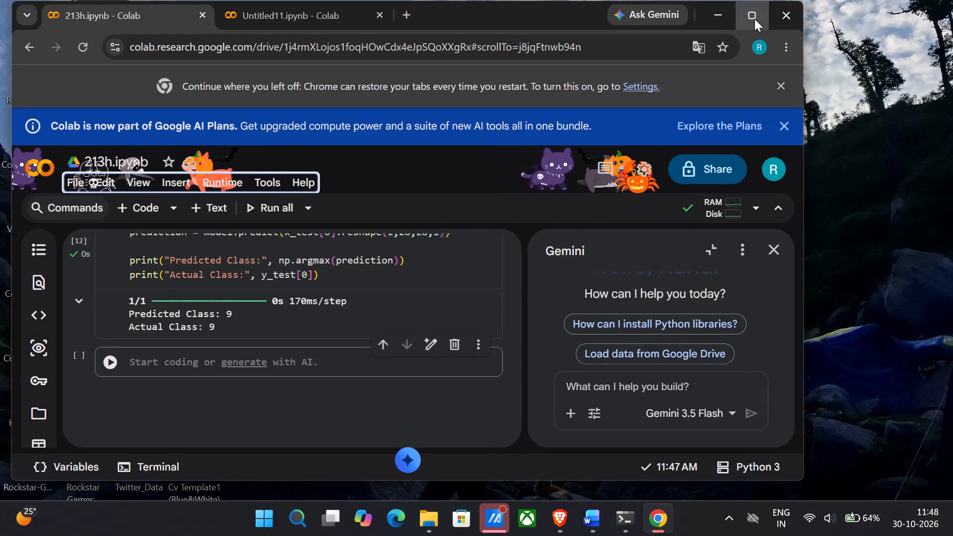
scroll(341, 436, "up", 1)
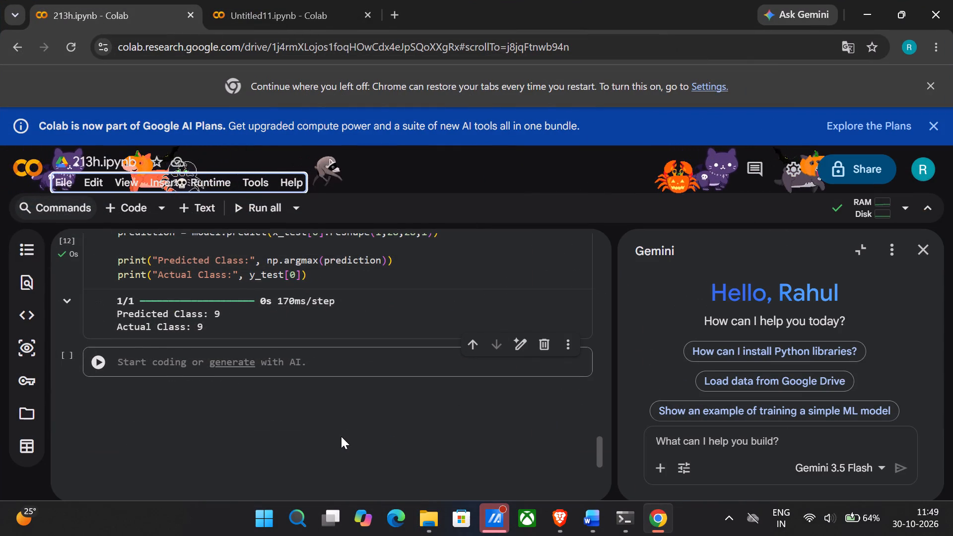
scroll(341, 436, "up", 5)
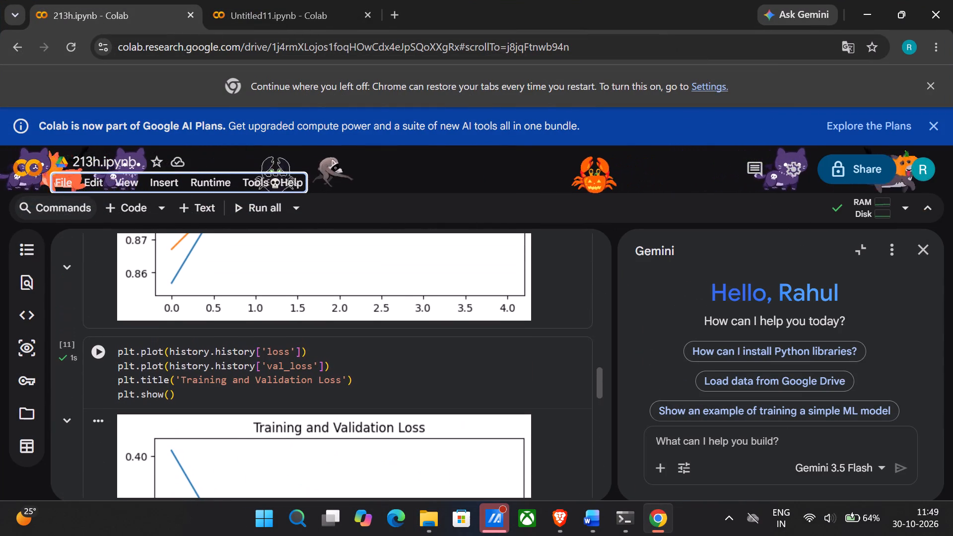
left_click(926, 249)
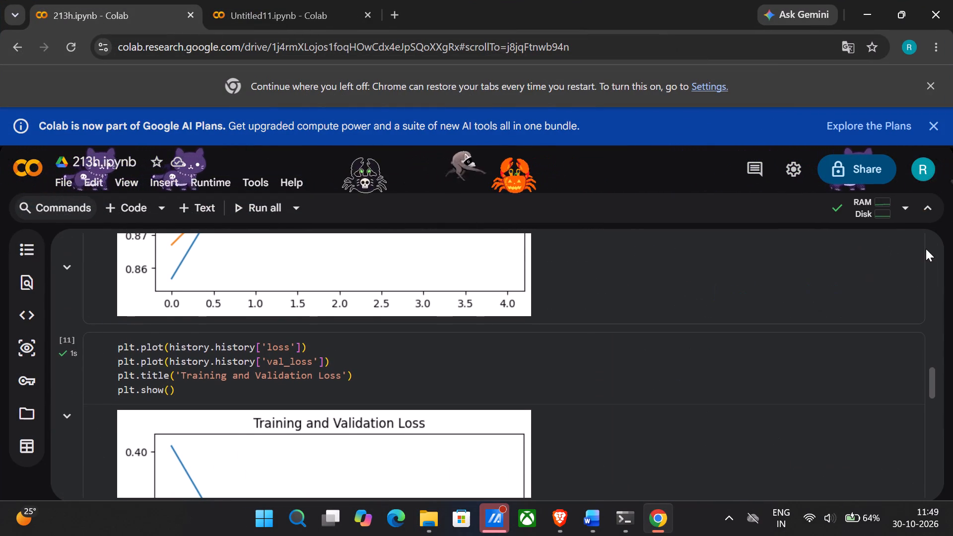
Review the whole 213h.ipynb notebook, from the imports through model training and plots to the prediction cell.
scroll(697, 309, "up", 3)
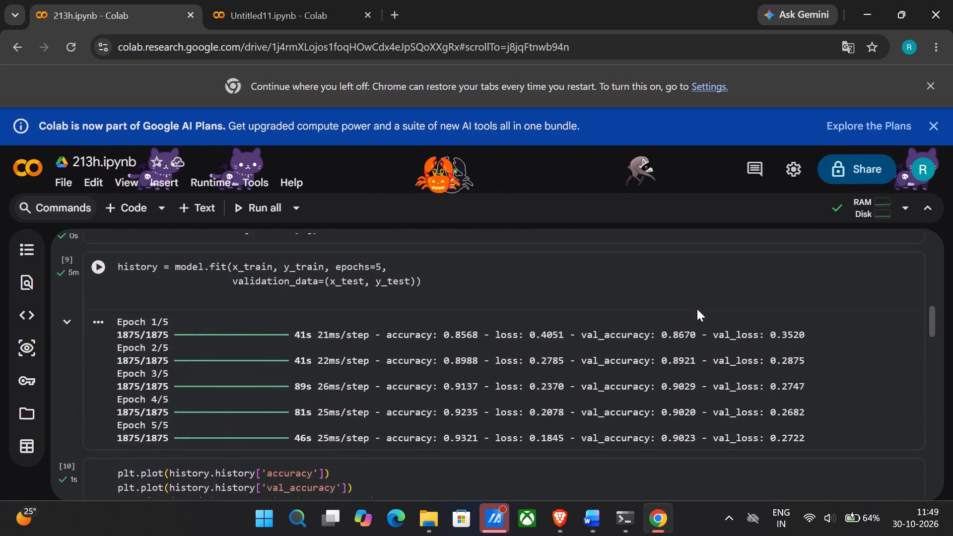
scroll(697, 309, "up", 3)
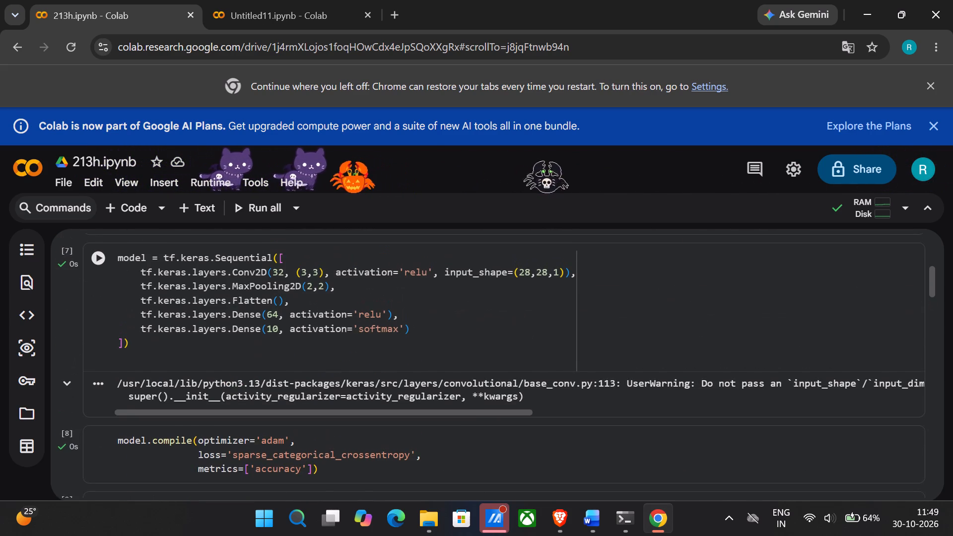
scroll(486, 318, "up", 4)
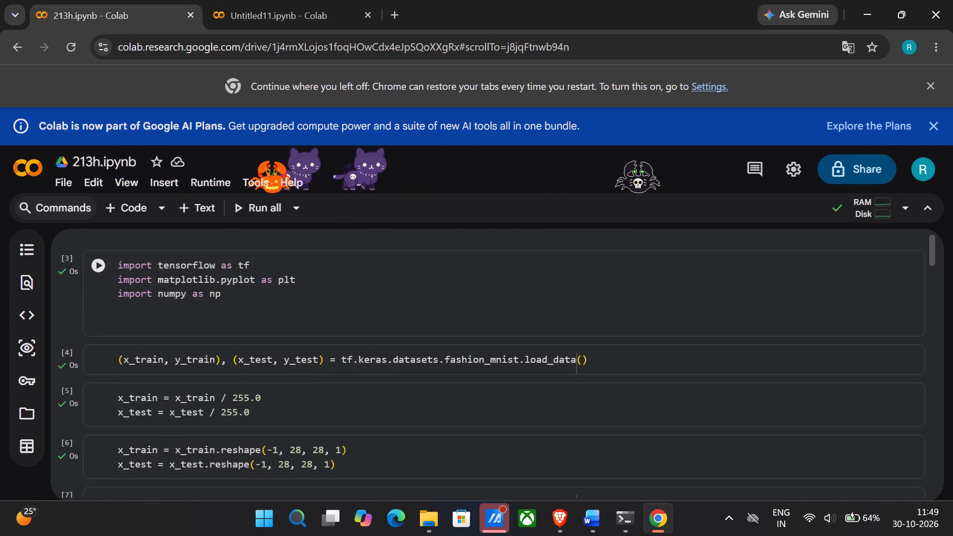
scroll(486, 318, "down", 4)
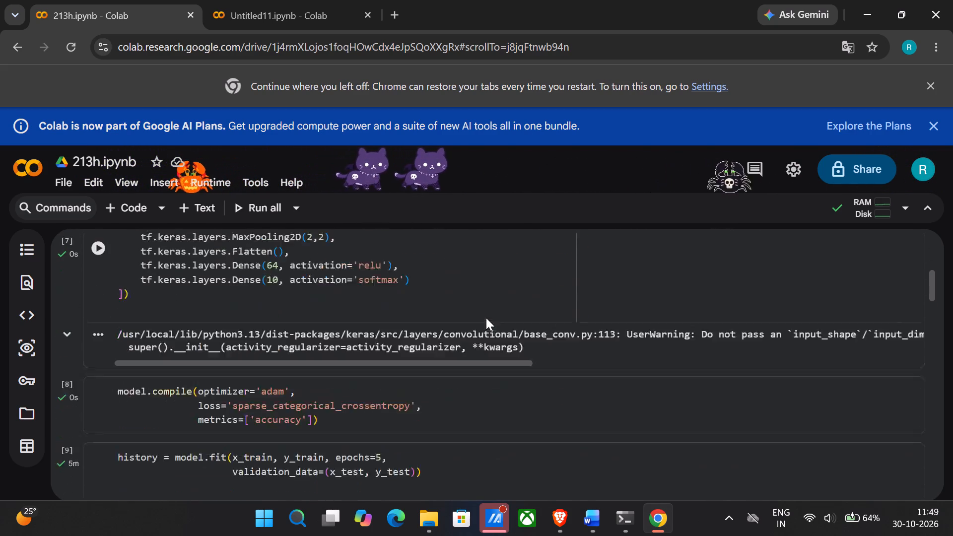
scroll(486, 318, "down", 9)
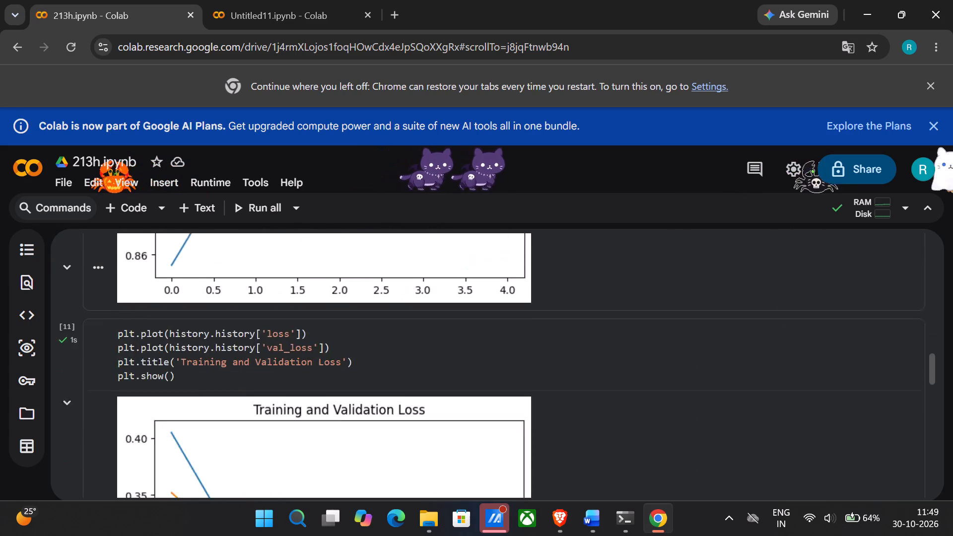
scroll(486, 318, "down", 8)
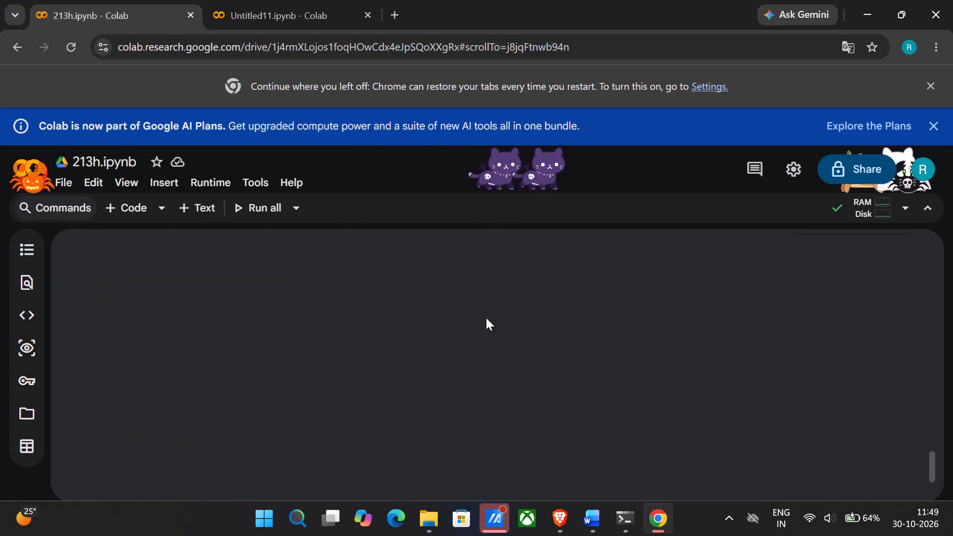
scroll(486, 318, "down", 3)
scroll(486, 318, "up", 4)
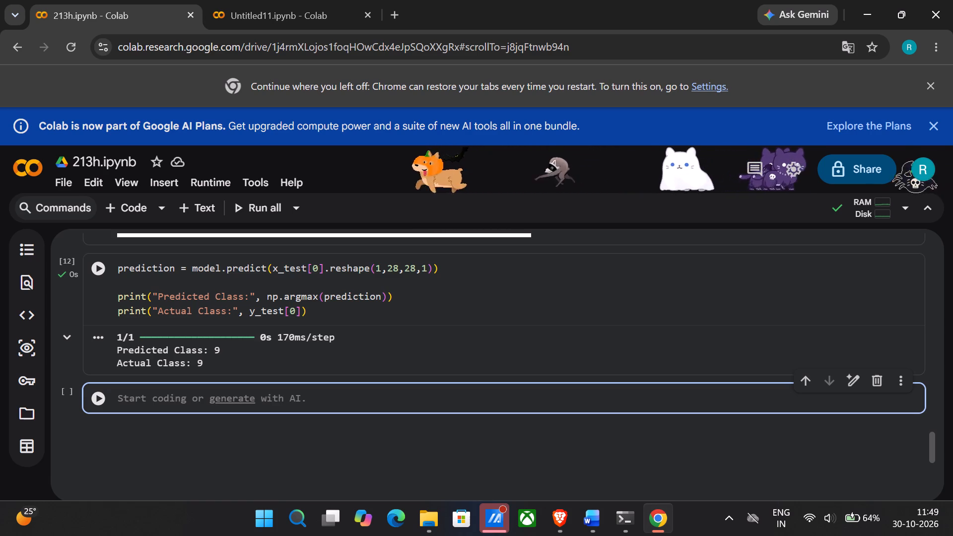
scroll(486, 318, "up", 1)
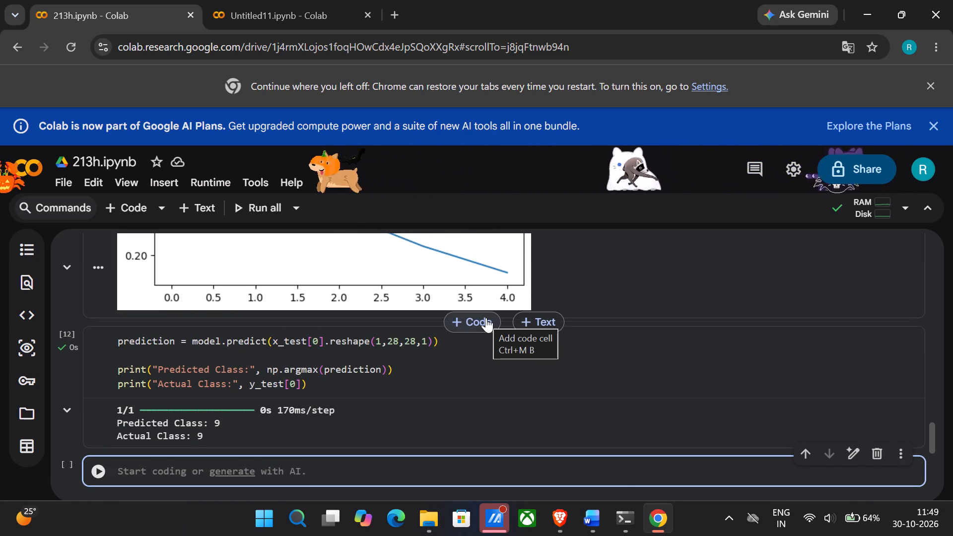
scroll(486, 318, "up", 3)
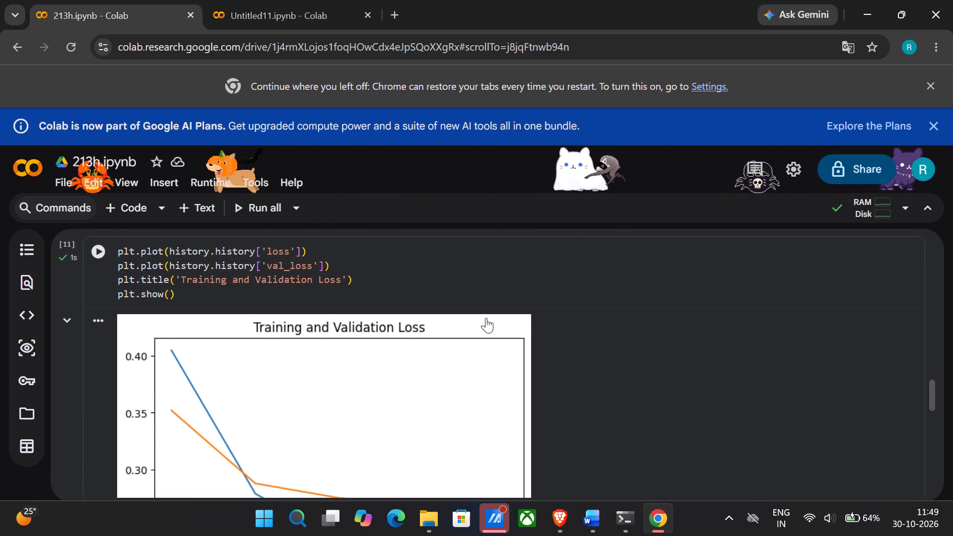
scroll(486, 318, "up", 1)
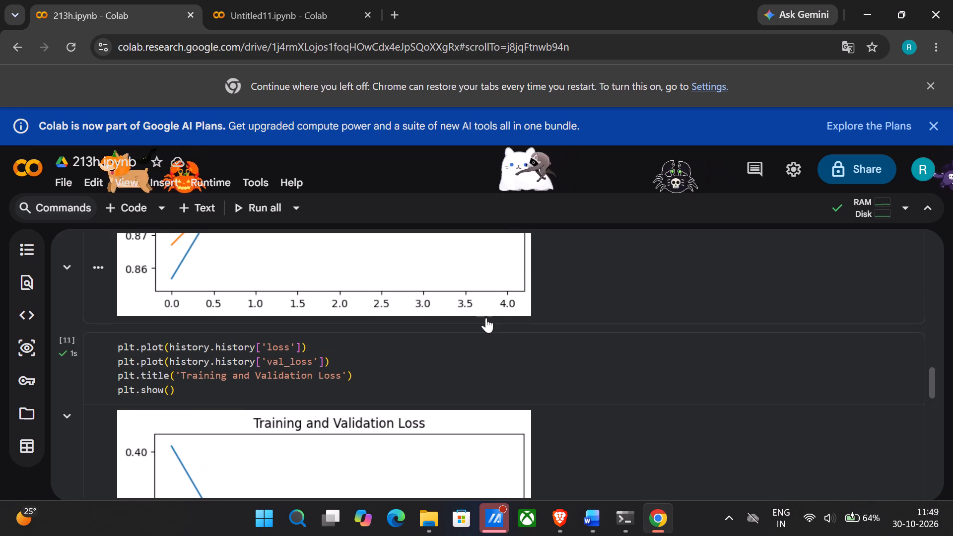
scroll(486, 318, "up", 10)
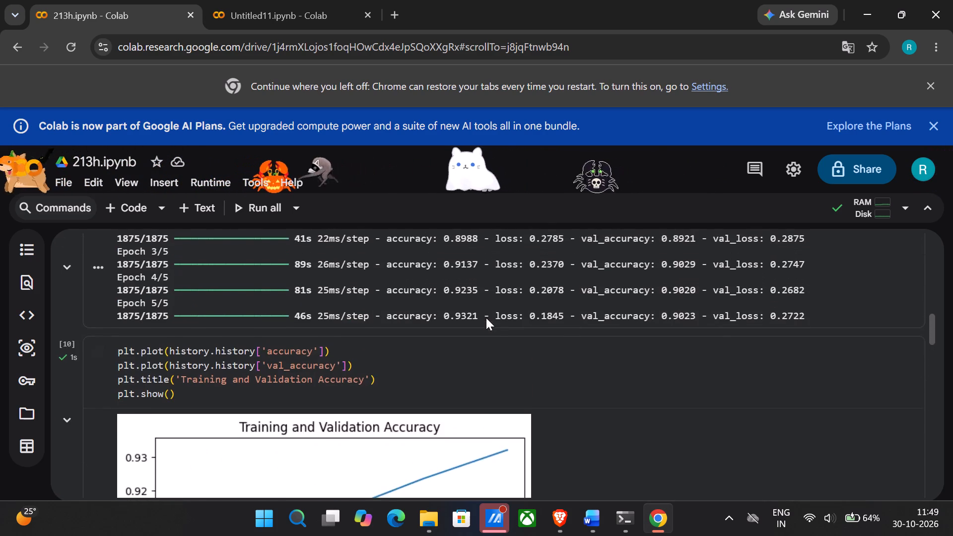
scroll(486, 318, "up", 4)
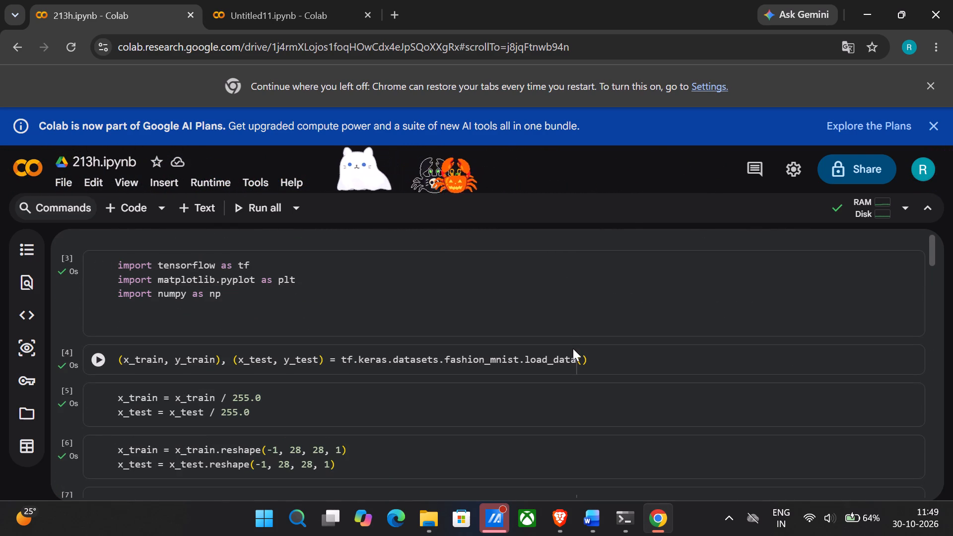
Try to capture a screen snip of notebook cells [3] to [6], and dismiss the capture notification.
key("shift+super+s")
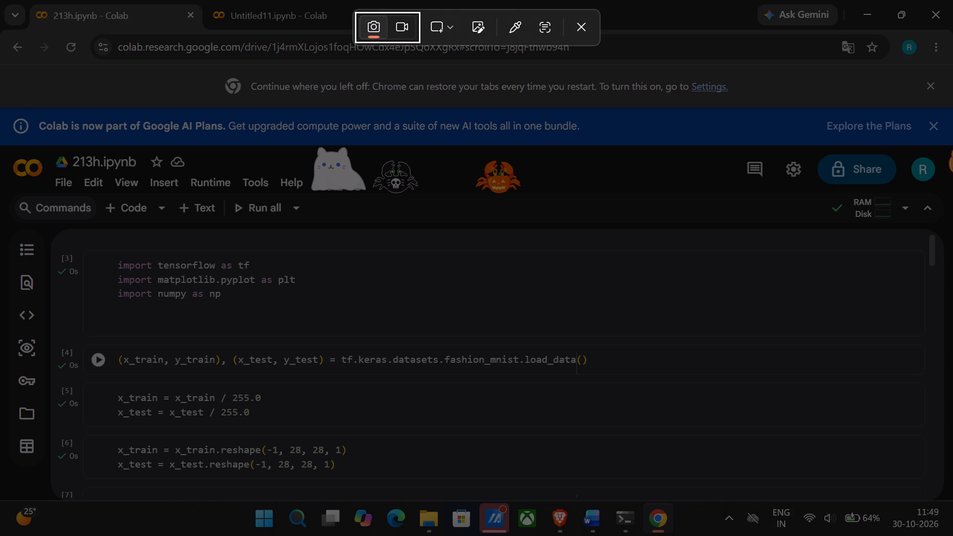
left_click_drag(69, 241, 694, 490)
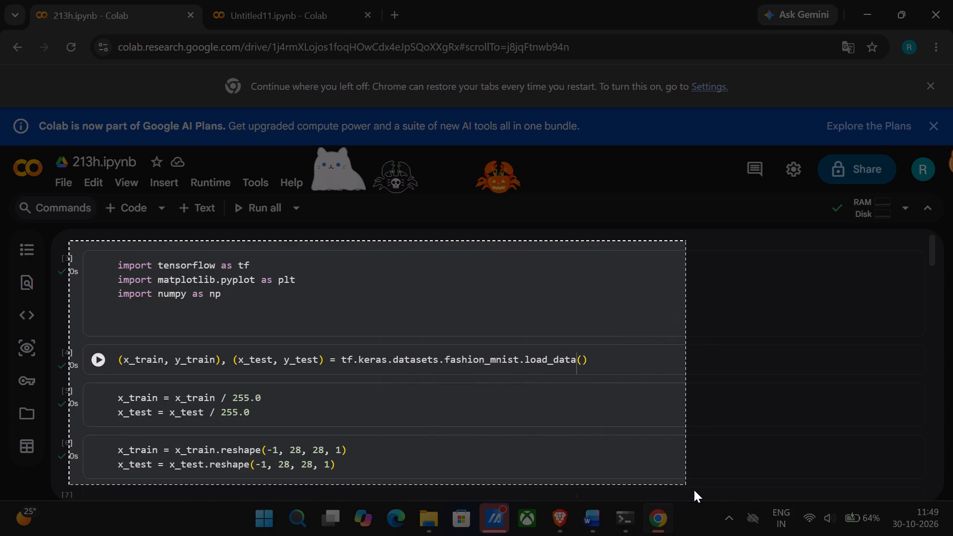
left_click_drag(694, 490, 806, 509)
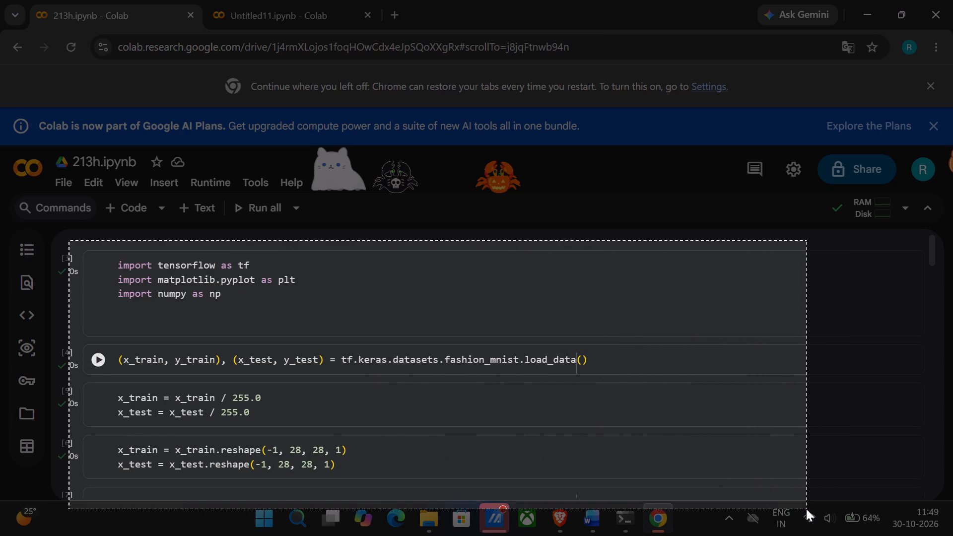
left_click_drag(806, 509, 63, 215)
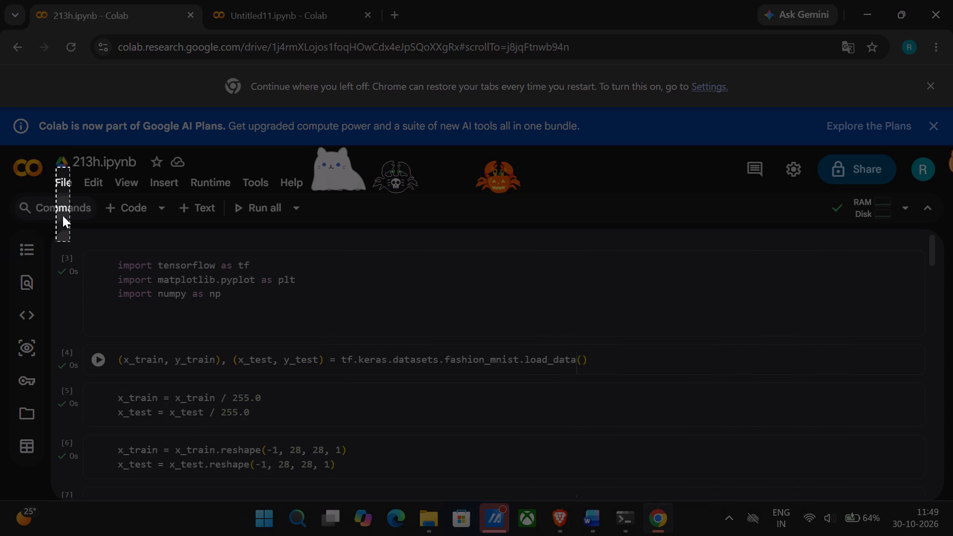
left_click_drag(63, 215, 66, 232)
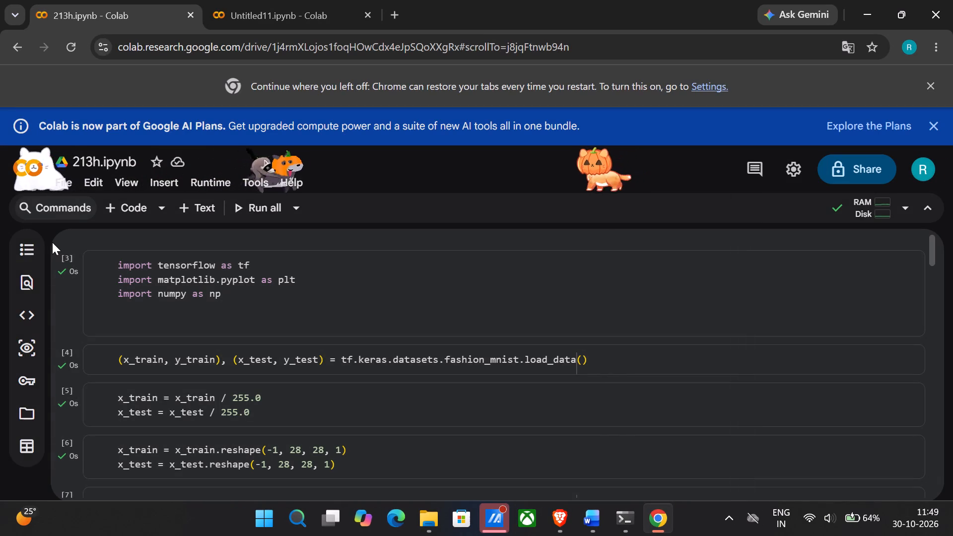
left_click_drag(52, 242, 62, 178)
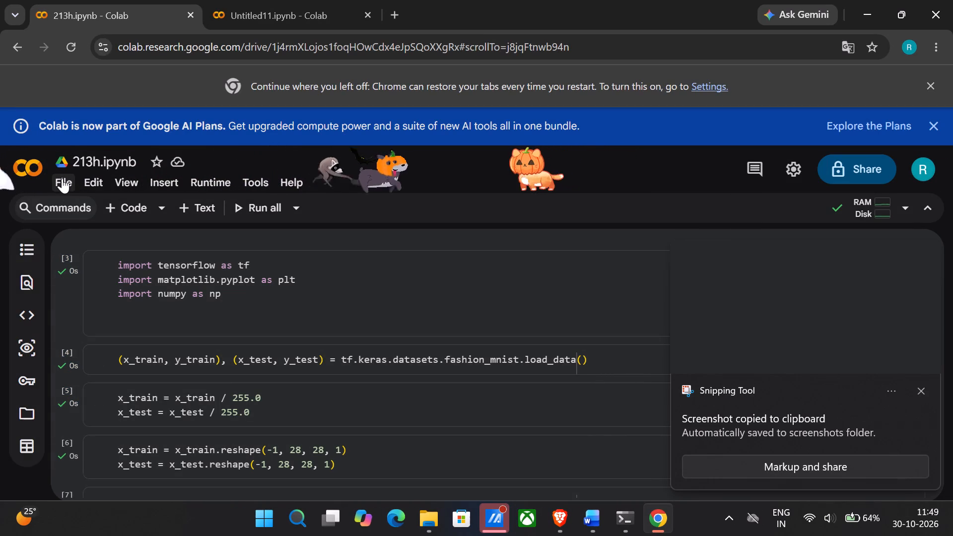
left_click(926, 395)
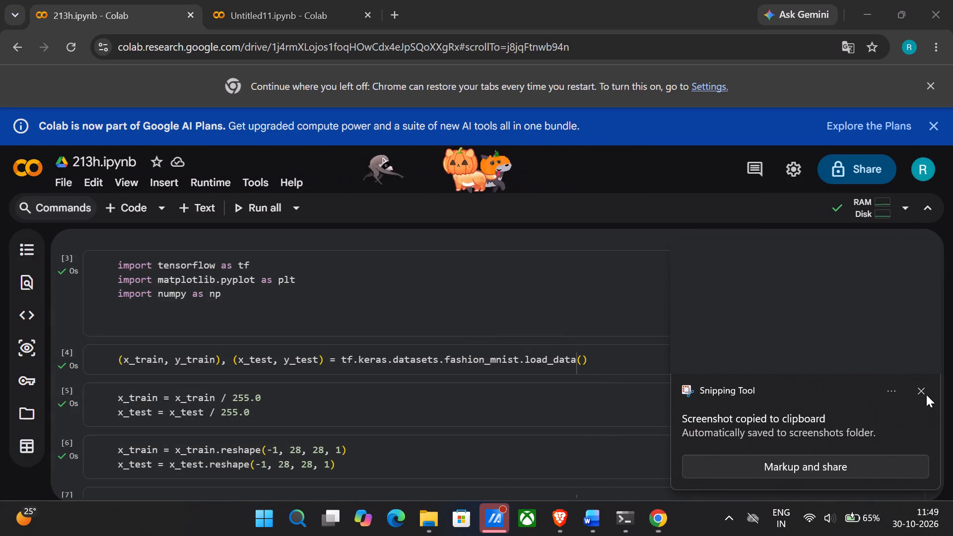
Capture a screen snip of cells [3] to [6], covering the imports, Fashion-MNIST loading, normalization and reshaping, including their execution numbers.
key("shift+super+s")
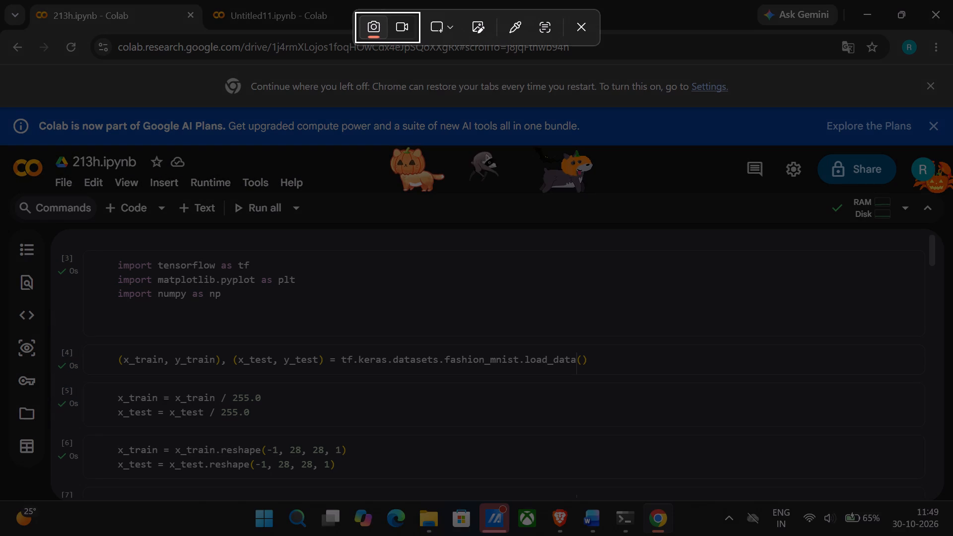
left_click_drag(53, 237, 59, 296)
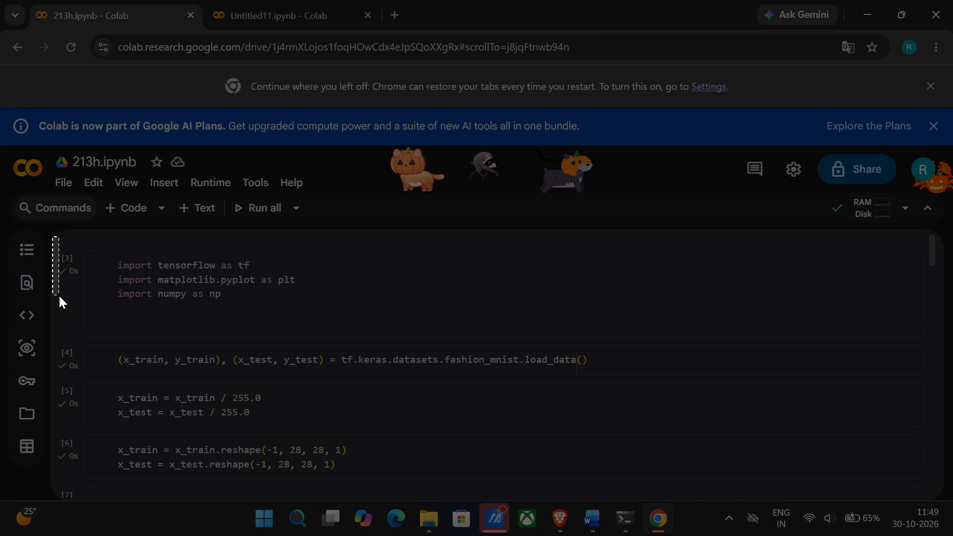
left_click_drag(59, 296, 295, 501)
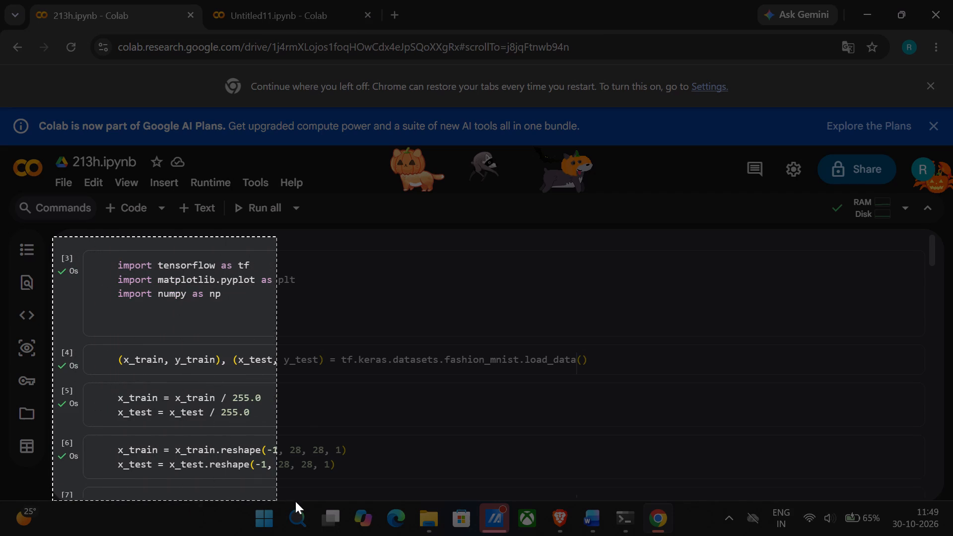
left_click_drag(295, 501, 766, 500)
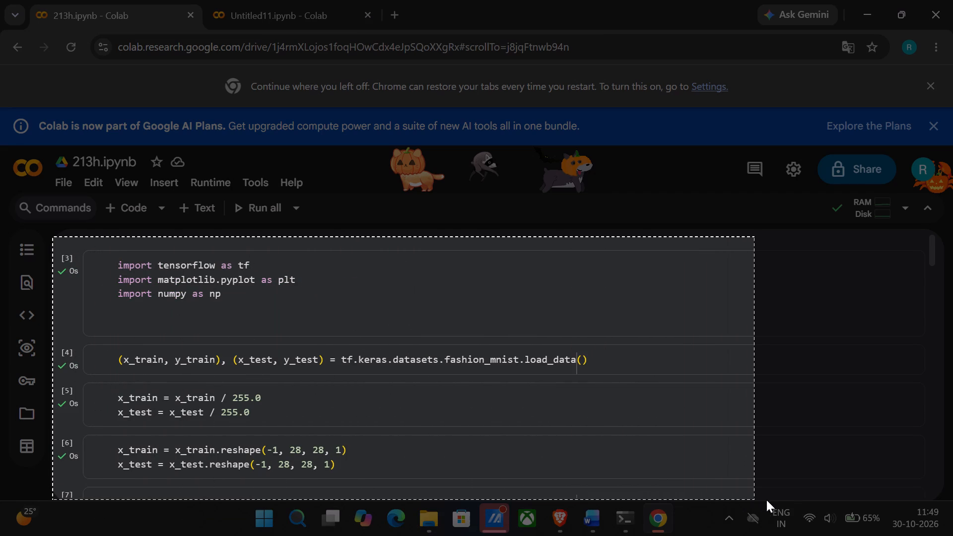
left_click_drag(766, 500, 756, 506)
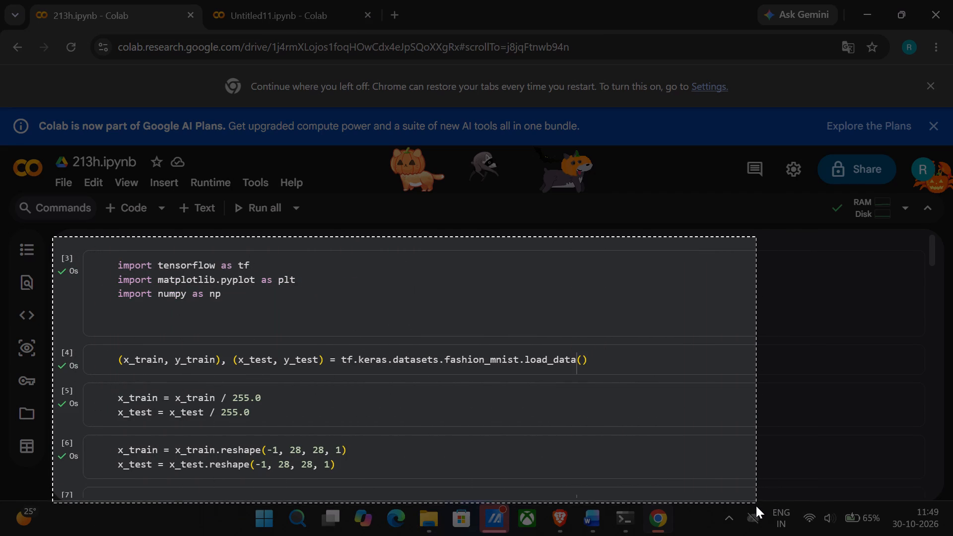
left_click_drag(756, 506, 756, 507)
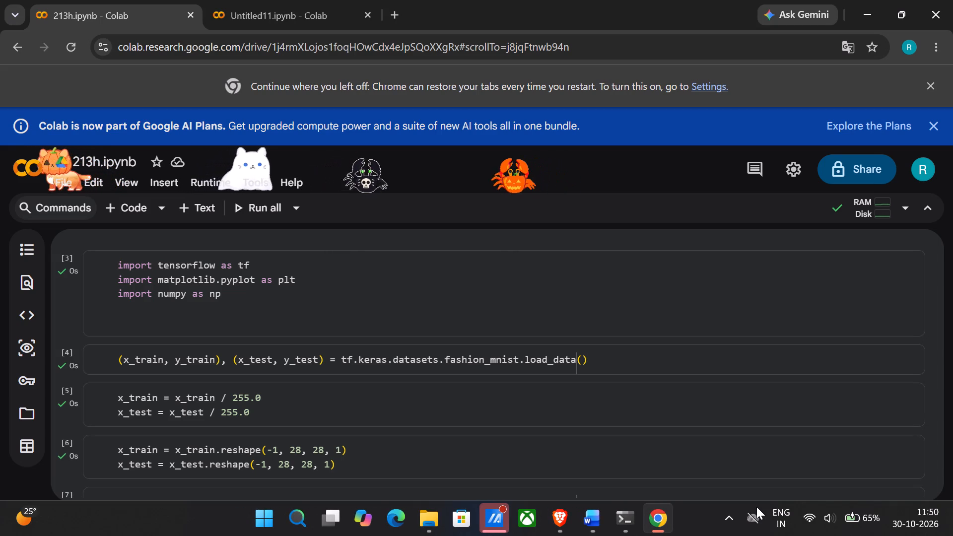
Capture a screen snip of cells [7] and [8], covering the Sequential model definition with its warning output and the model.compile code.
scroll(502, 414, "down", 3)
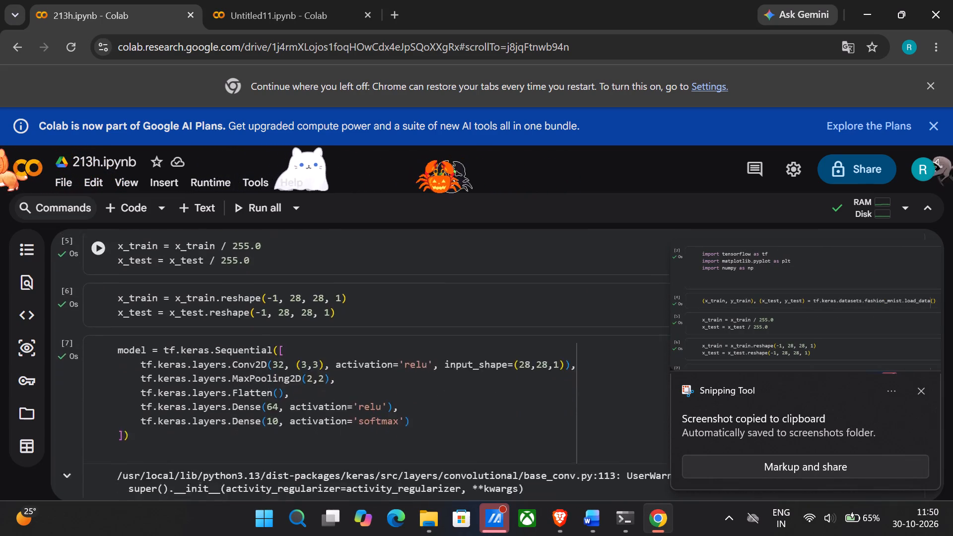
scroll(502, 414, "down", 4)
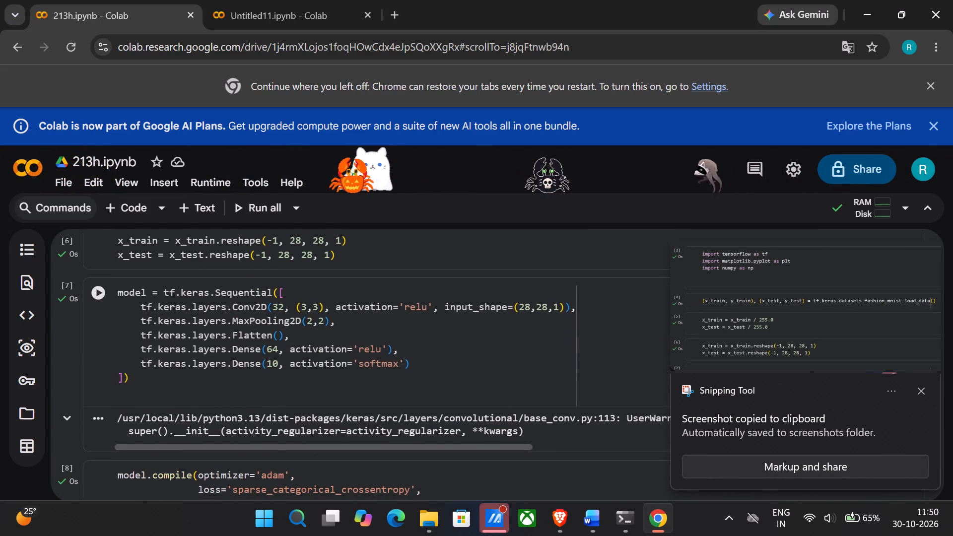
scroll(502, 414, "down", 1)
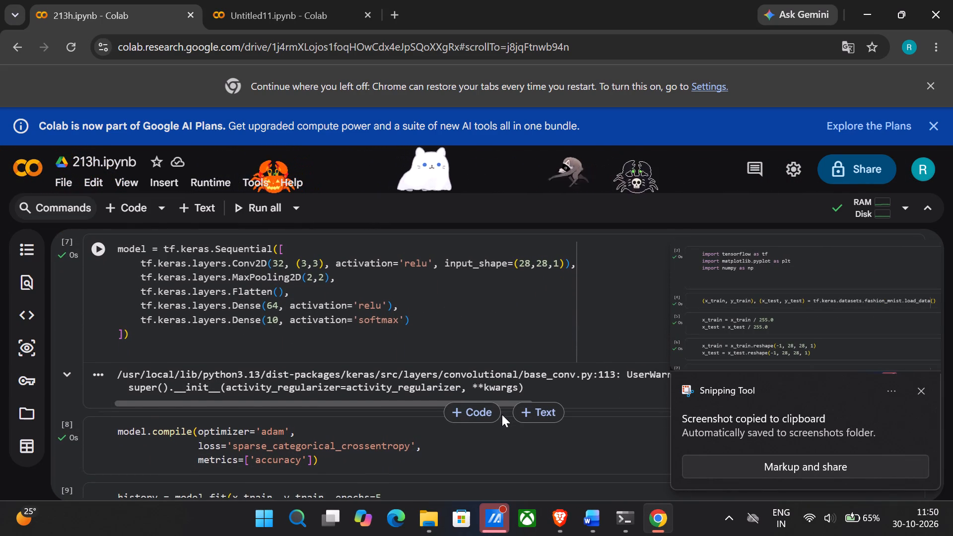
scroll(502, 414, "down", 1)
left_click(919, 384)
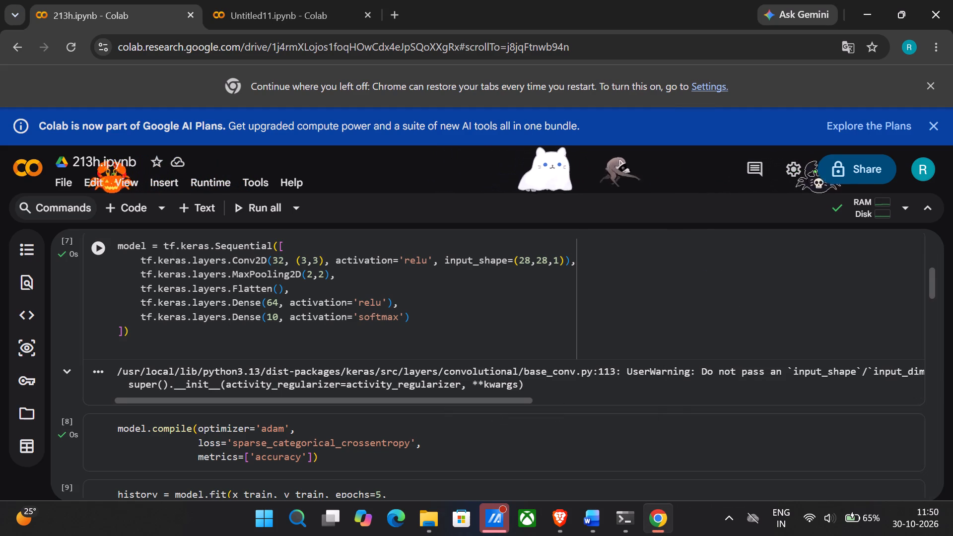
key("shift+super+s")
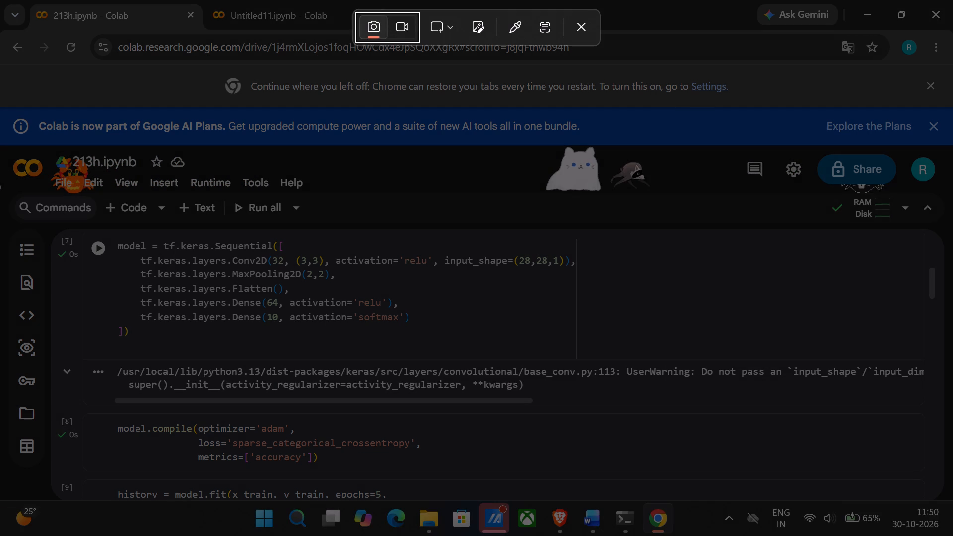
left_click_drag(55, 234, 277, 478)
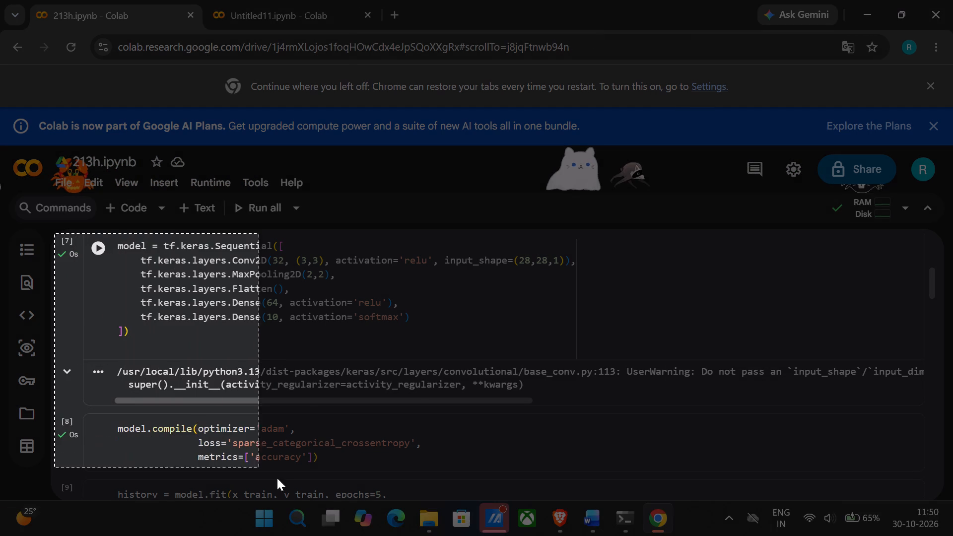
left_click_drag(277, 478, 633, 528)
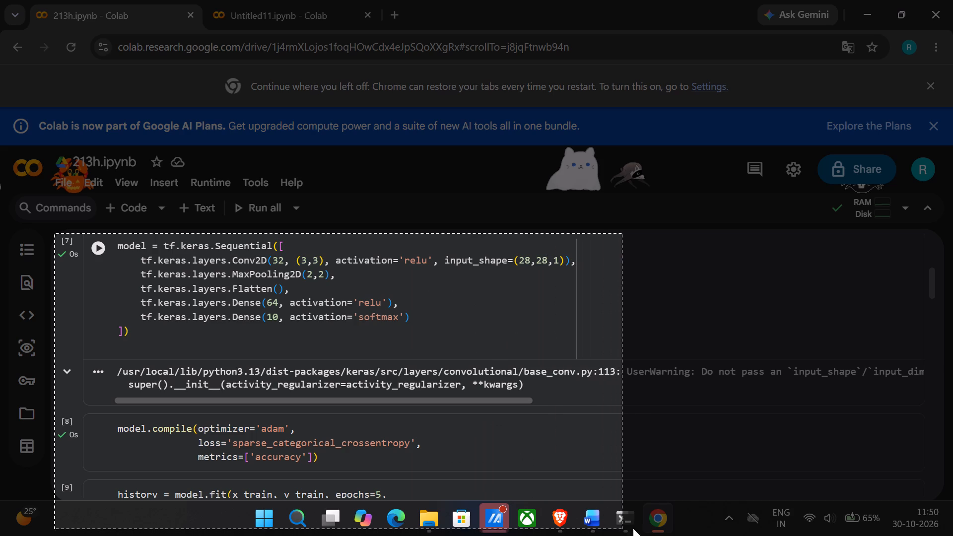
left_click_drag(633, 528, 887, 526)
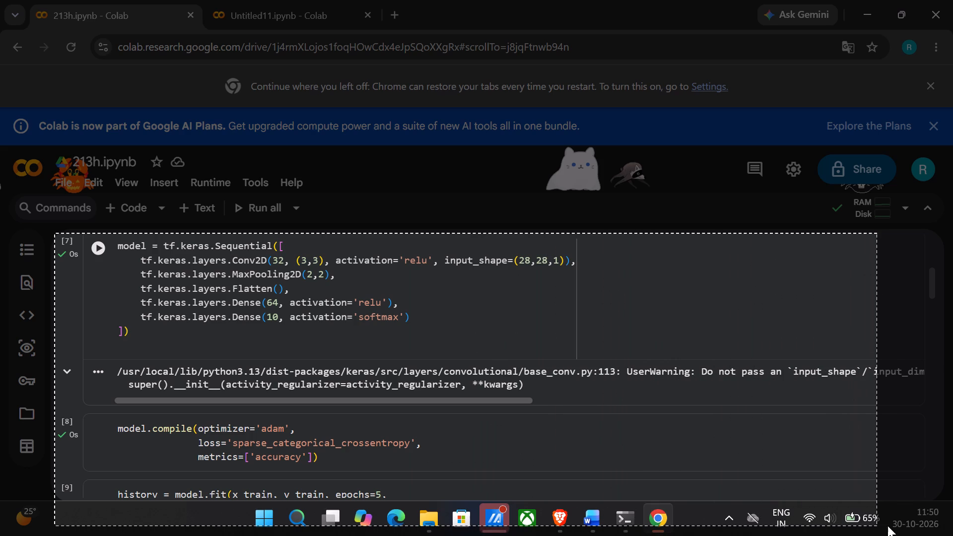
left_click_drag(887, 526, 923, 496)
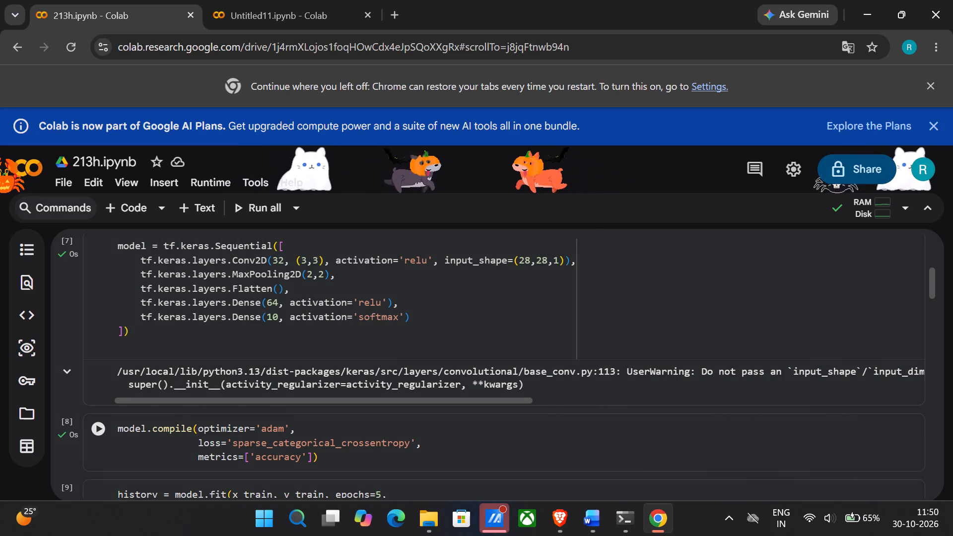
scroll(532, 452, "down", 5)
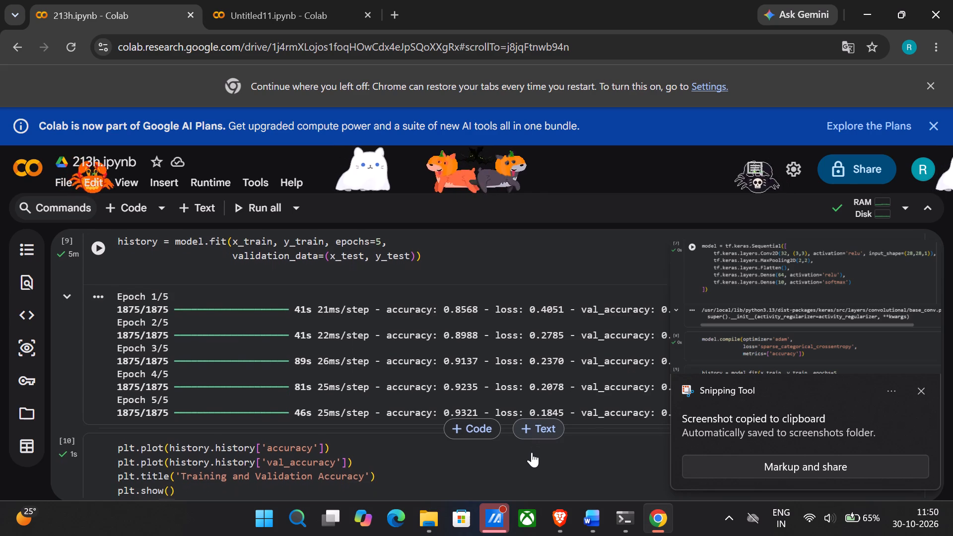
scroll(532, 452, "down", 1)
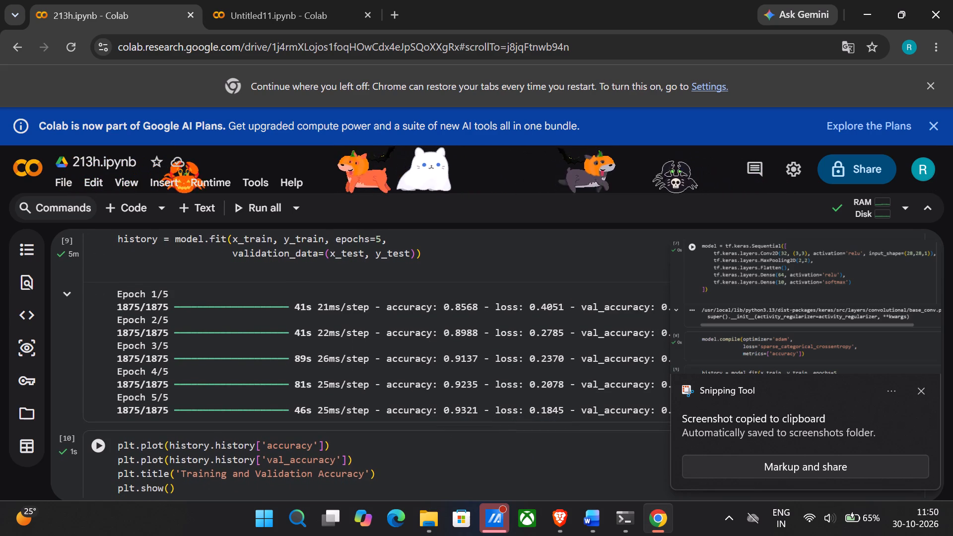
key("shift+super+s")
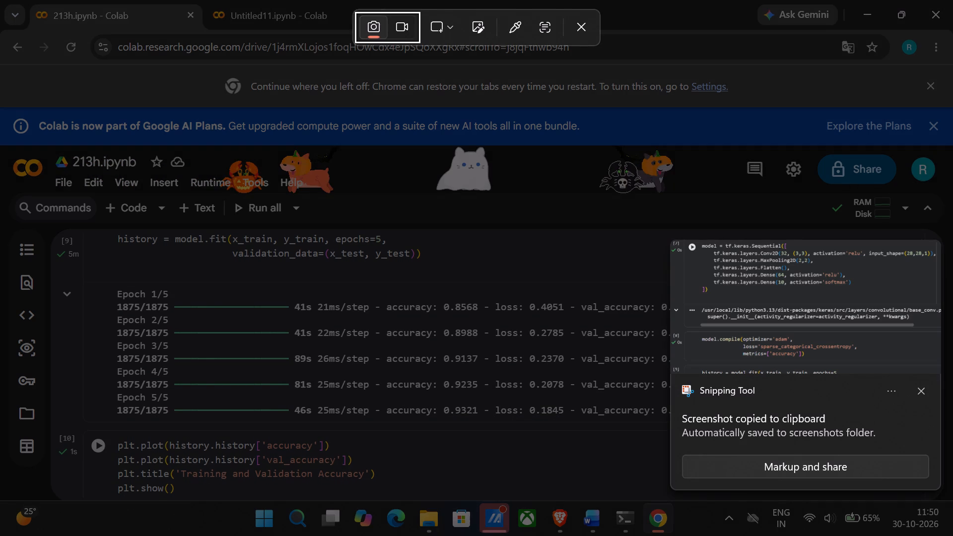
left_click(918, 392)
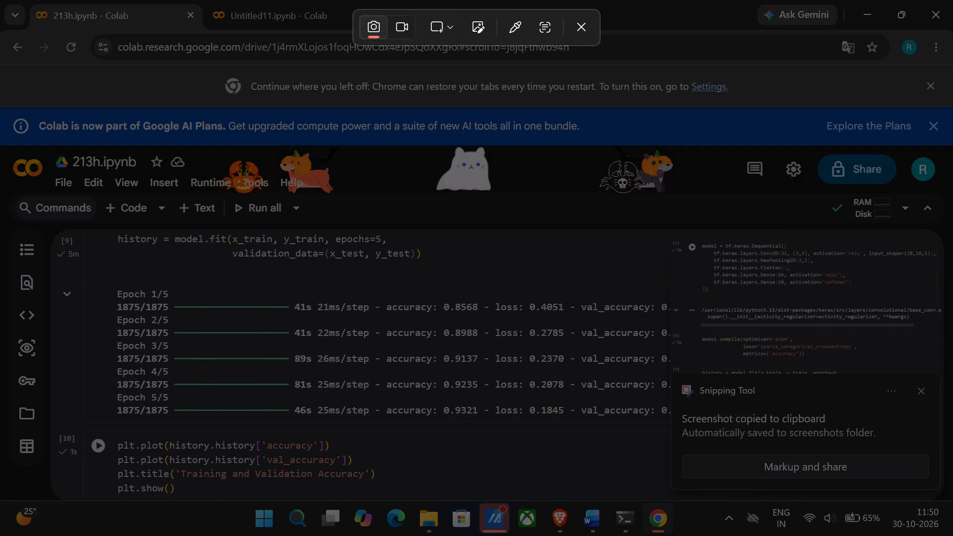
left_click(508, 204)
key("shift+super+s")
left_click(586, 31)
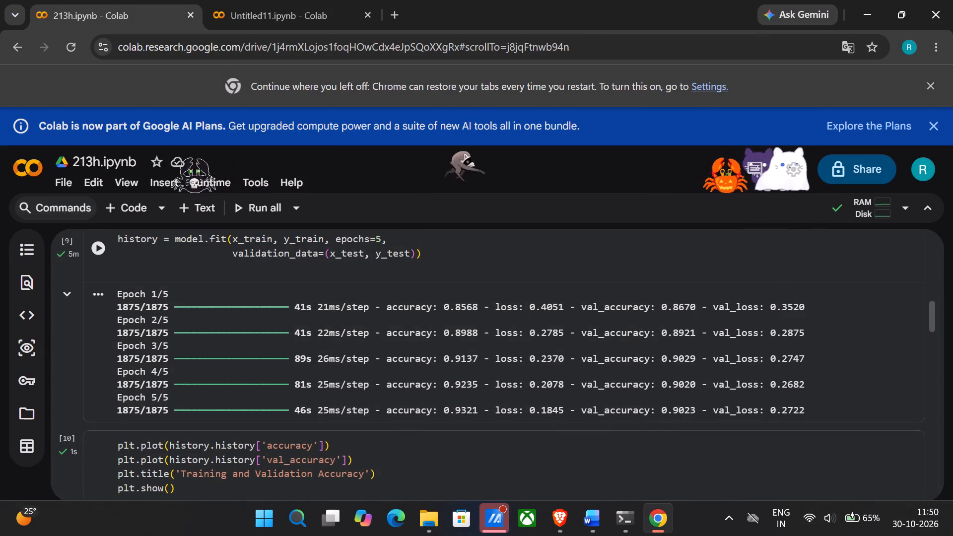
Capture a screen snip of cell [9] with its five-epoch training output and the accuracy plotting code of cell [10].
key("shift+super+s")
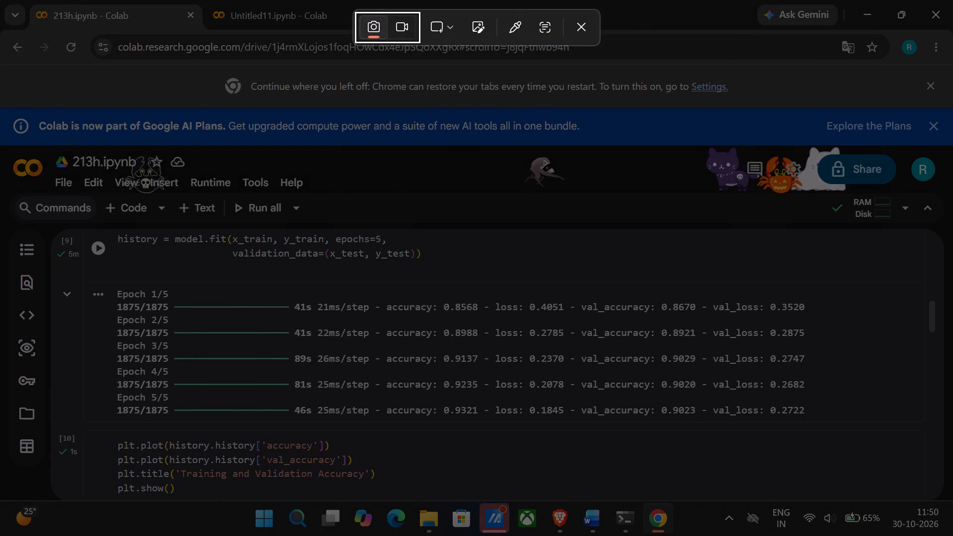
left_click_drag(53, 233, 679, 429)
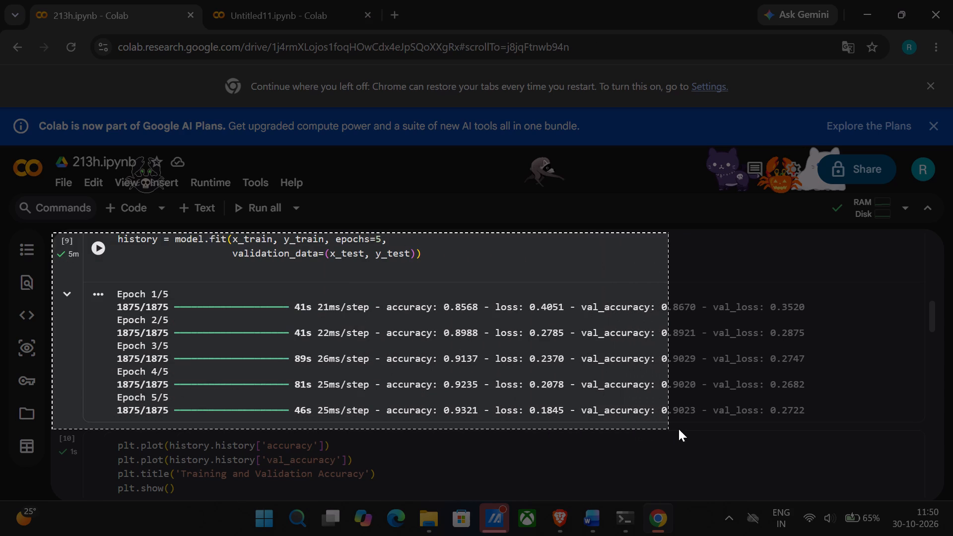
left_click_drag(679, 429, 920, 508)
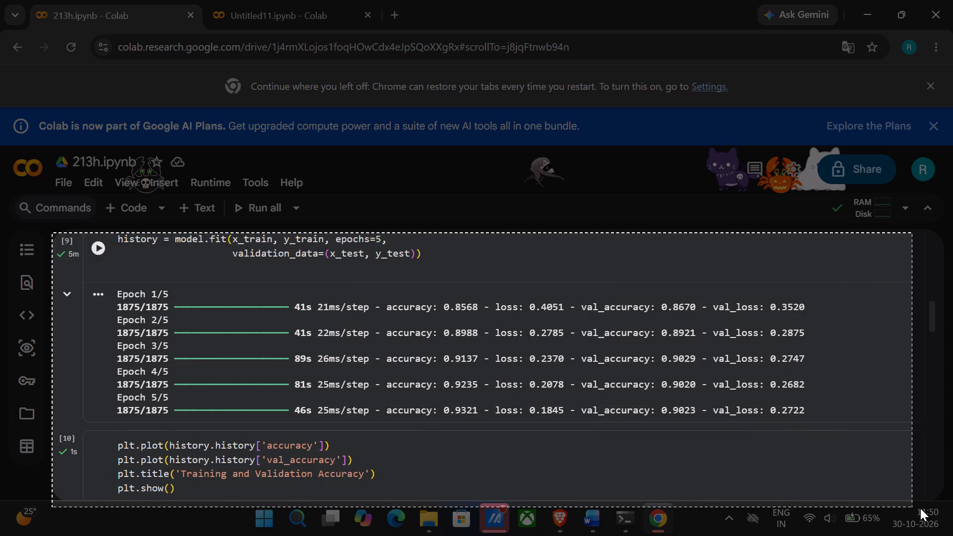
left_click_drag(920, 508, 919, 502)
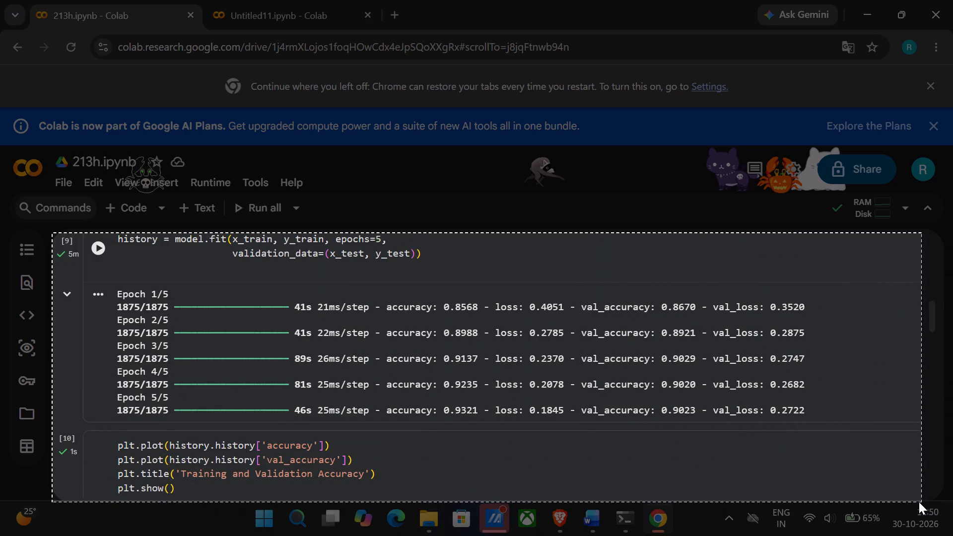
left_click_drag(919, 502, 906, 501)
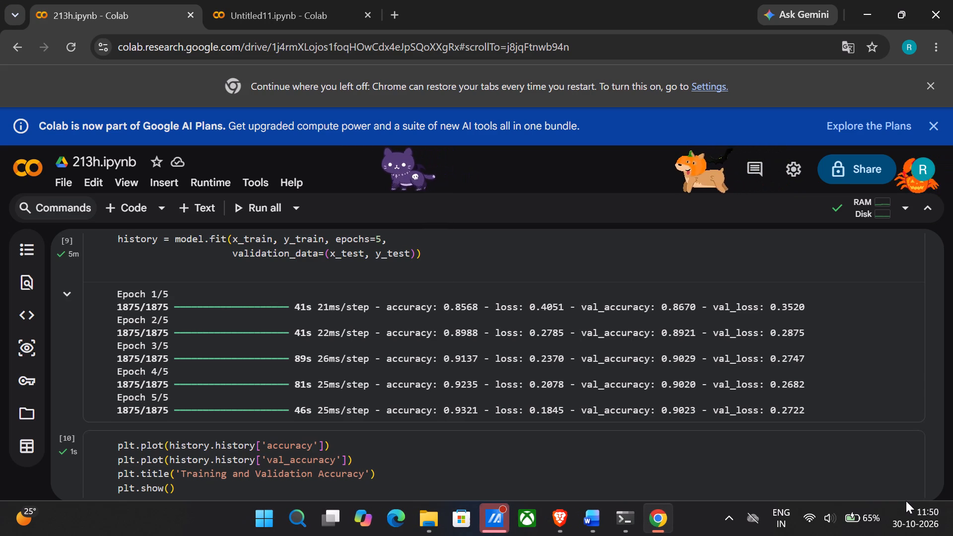
Capture one screen snip spanning the Training and Validation Accuracy plot, the code of cell [11] and the visible part of the loss plot.
scroll(549, 378, "down", 2)
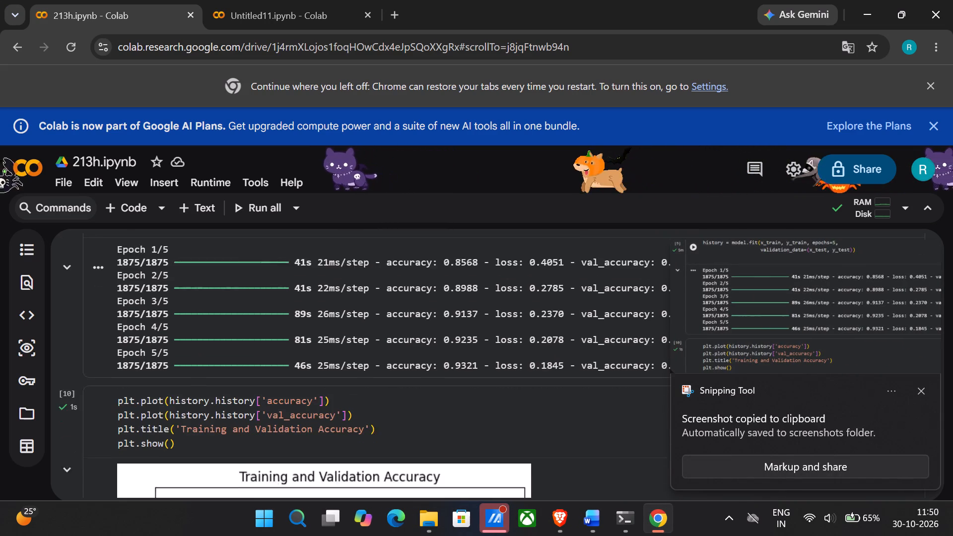
scroll(549, 378, "down", 3)
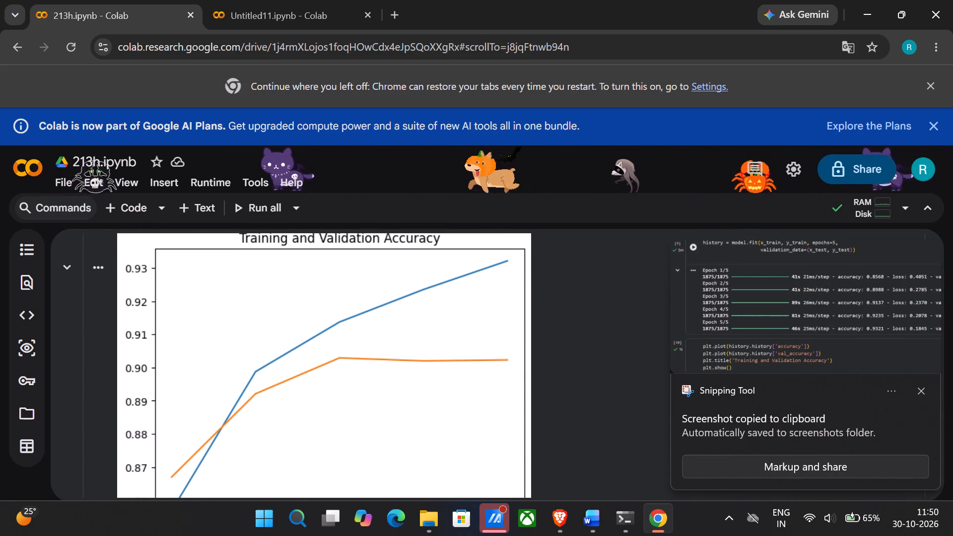
scroll(549, 378, "down", 1)
left_click(916, 393)
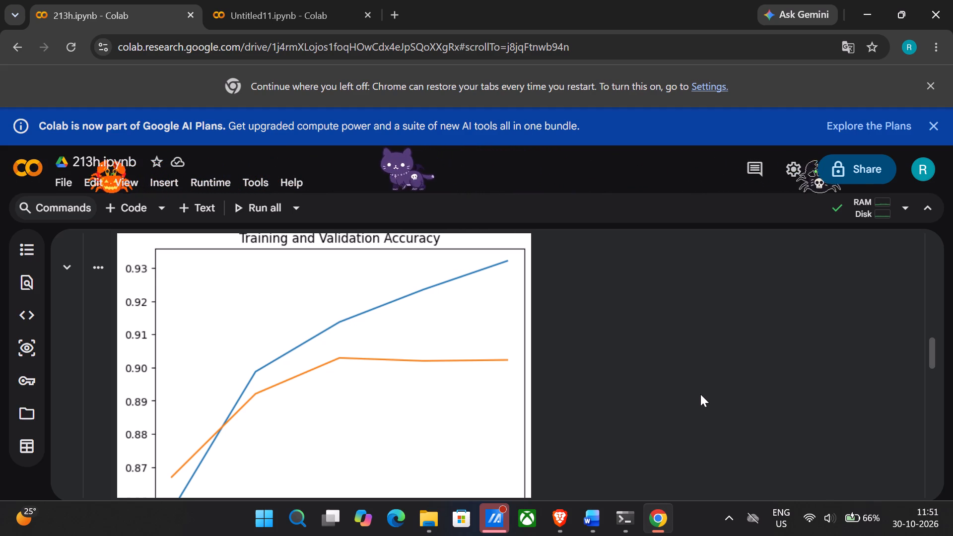
key("ctrl+minus")
key("ctrl+minus")
key("ctrl+minus")
key("ctrl+minus")
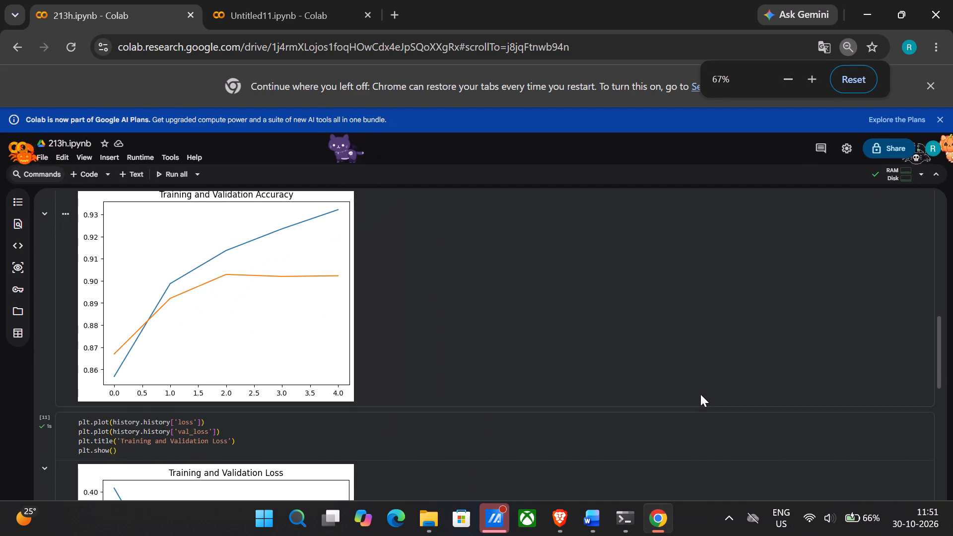
key("ctrl+minus")
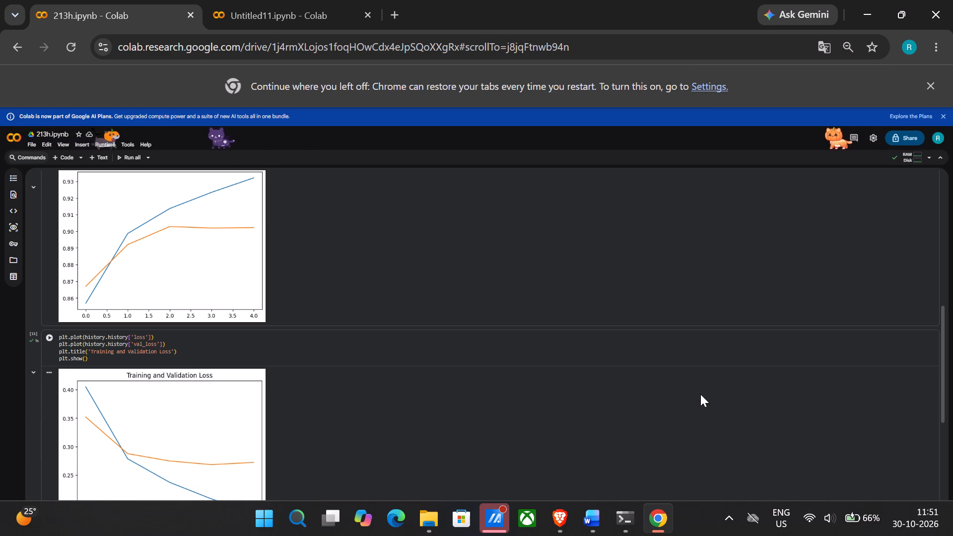
scroll(408, 300, "up", 1)
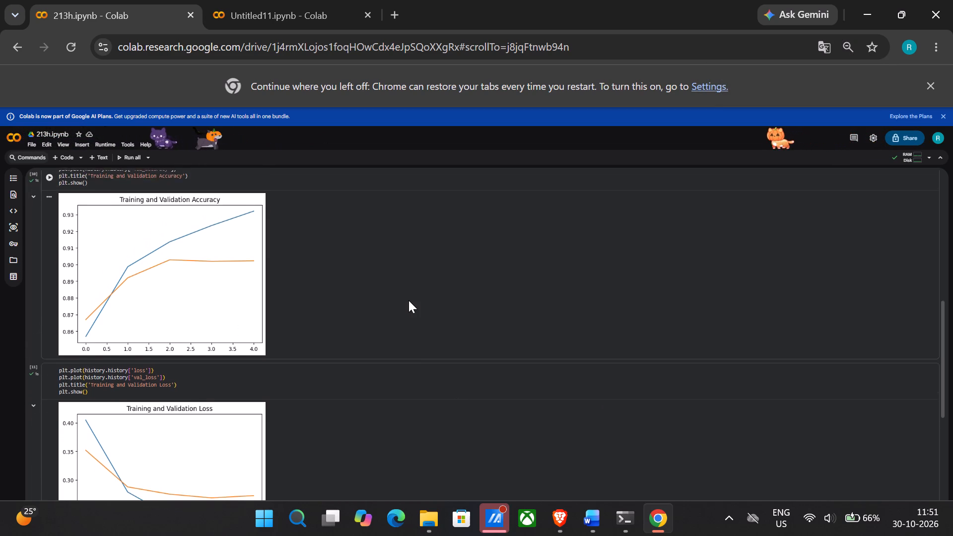
scroll(408, 300, "up", 1)
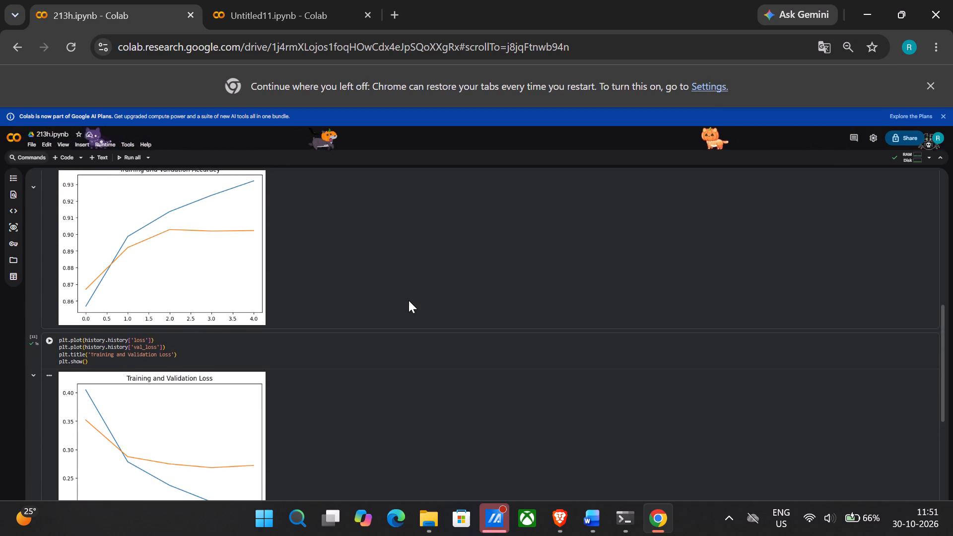
scroll(408, 300, "up", 1)
key("shift+super+s")
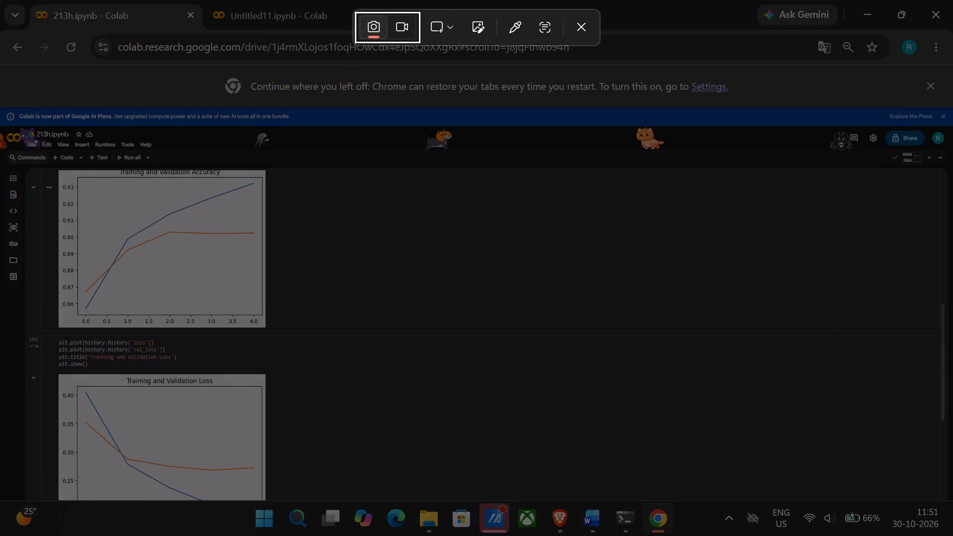
left_click_drag(28, 170, 402, 499)
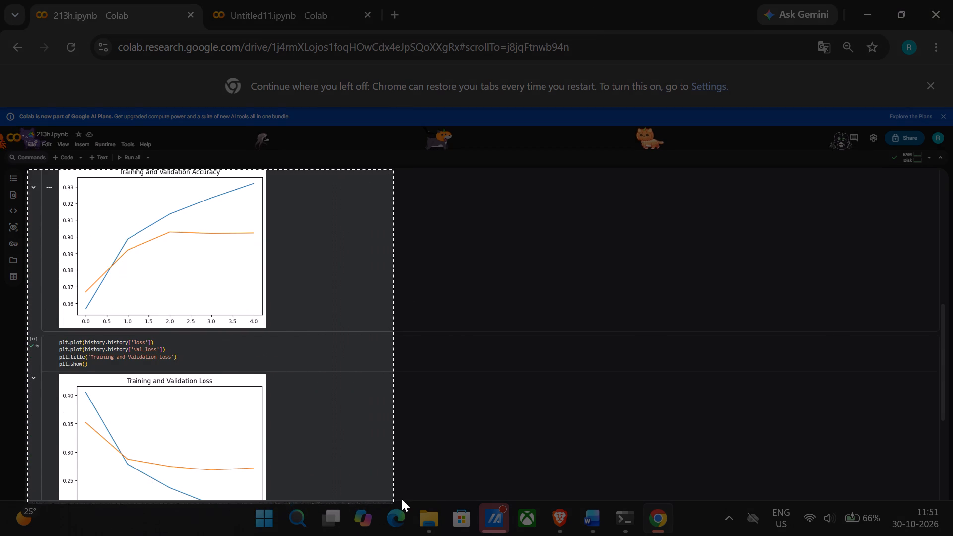
left_click_drag(402, 499, 403, 499)
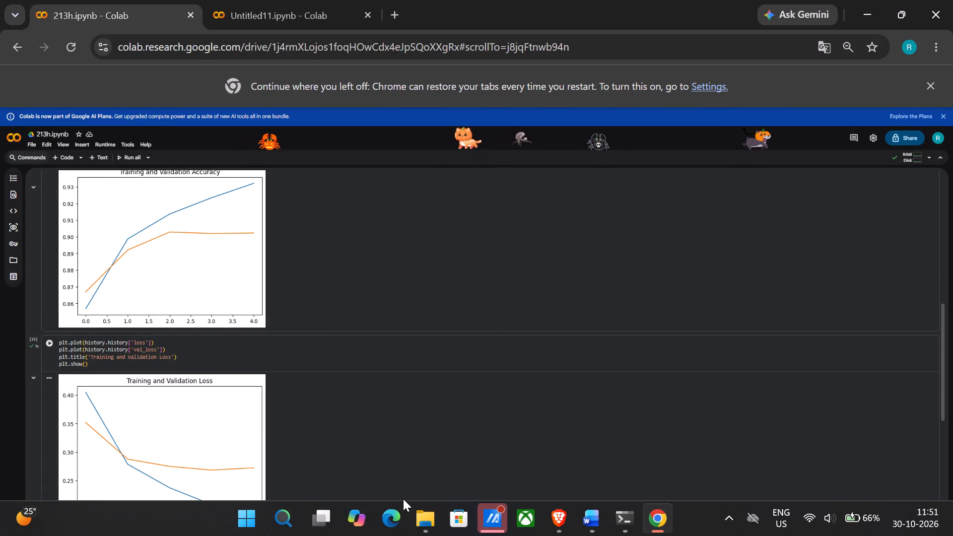
Capture a screen snip of prediction cell [12] with its class output and the lower part of the loss plot above it, at a larger zoom.
scroll(367, 396, "down", 1)
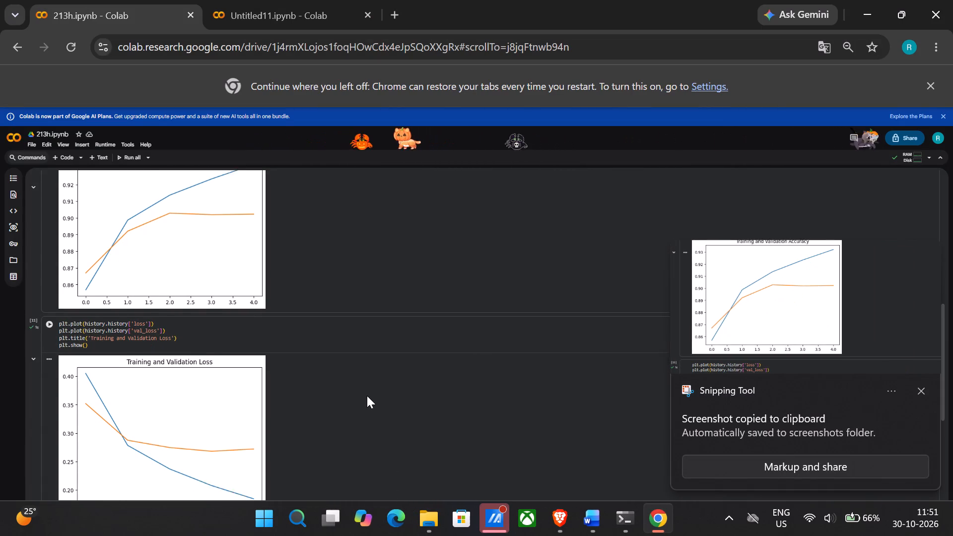
scroll(367, 396, "down", 5)
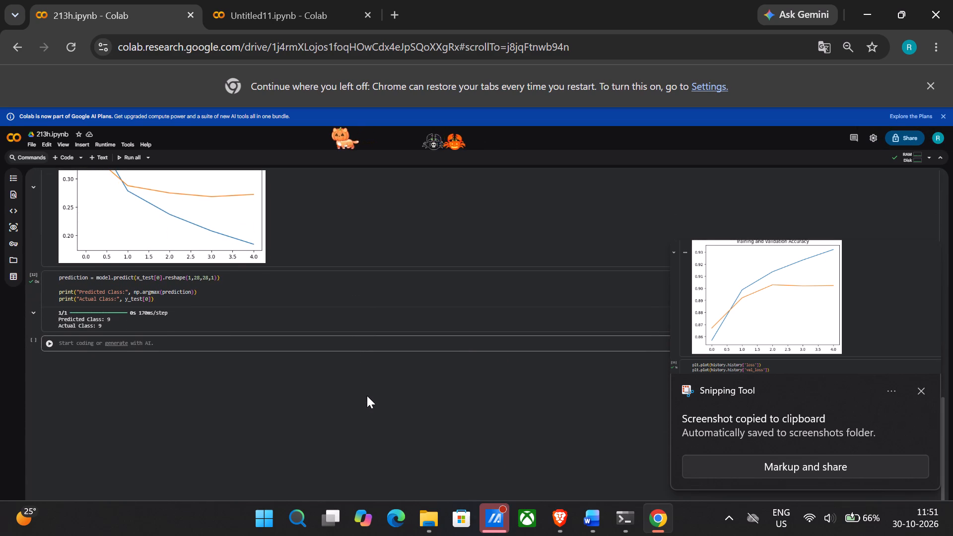
left_click(914, 393)
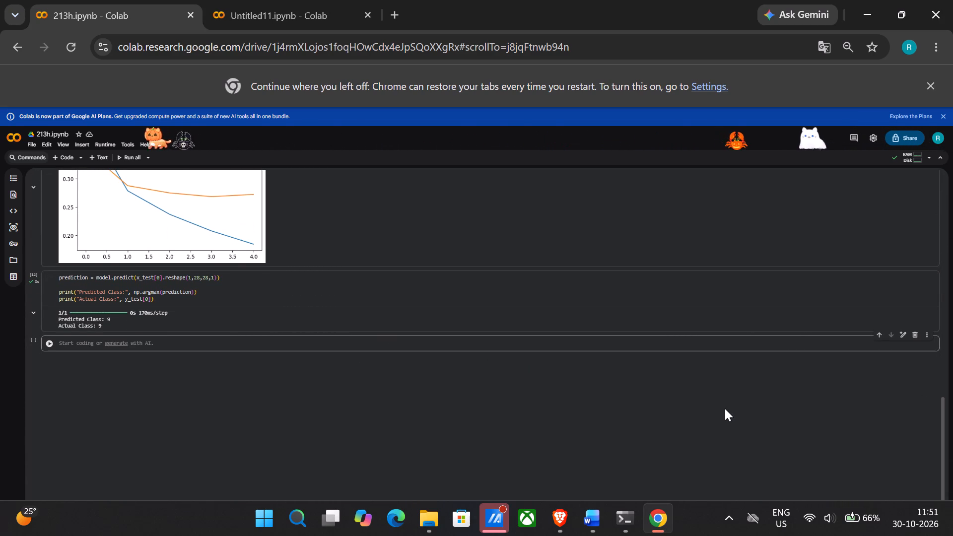
key("ctrl+plus")
key("ctrl+plus")
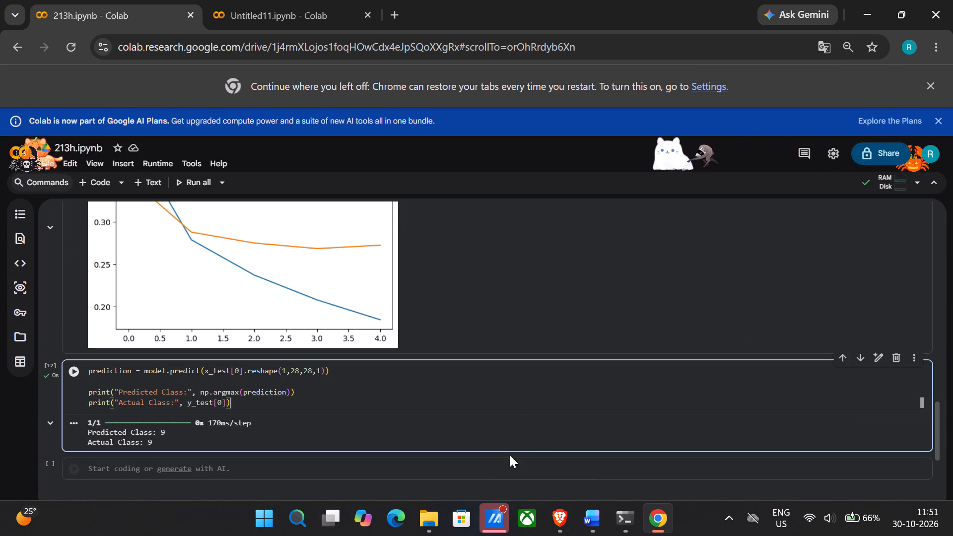
key("shift+super+s")
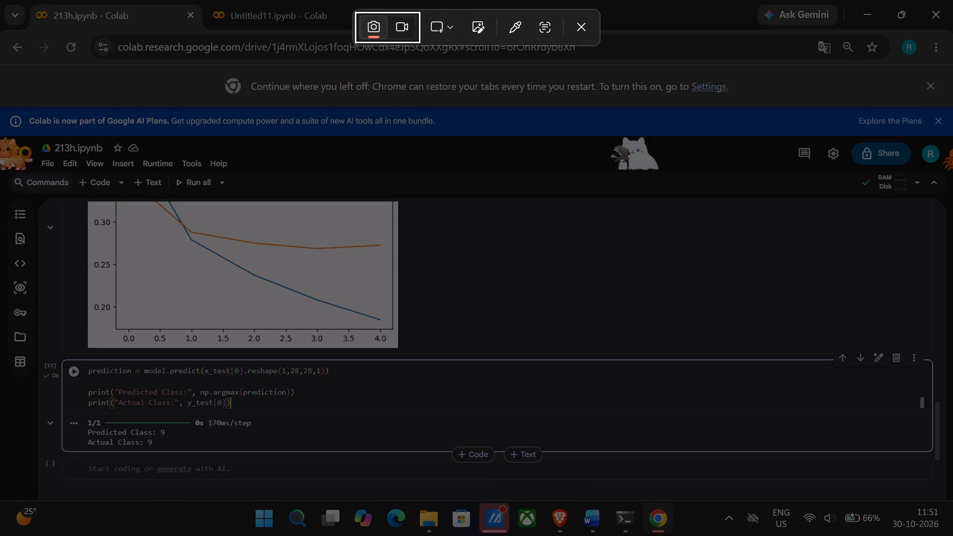
left_click_drag(42, 253, 389, 448)
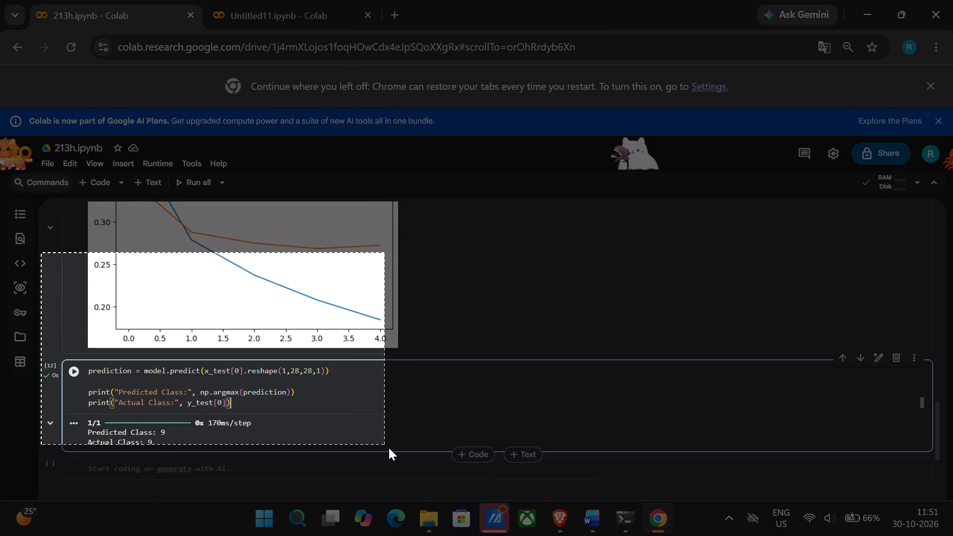
left_click_drag(389, 448, 460, 490)
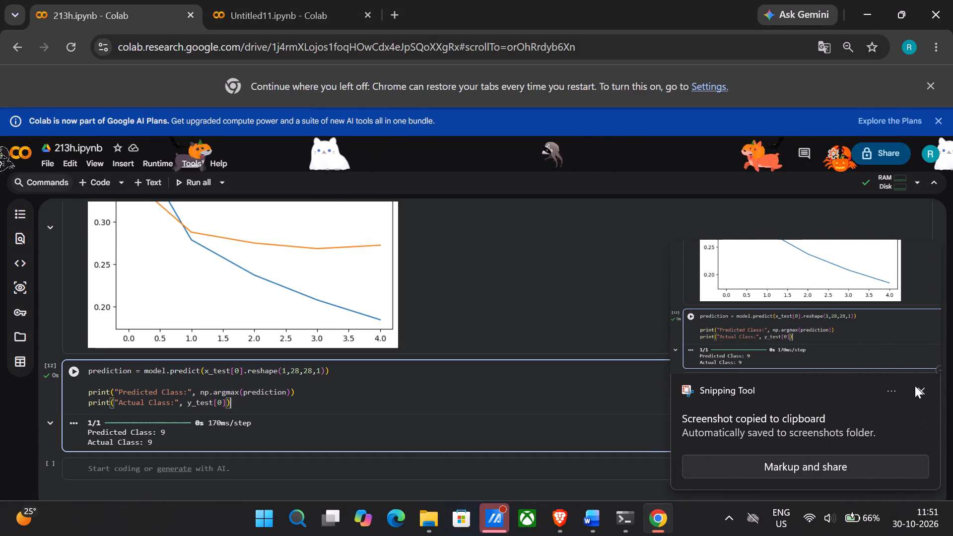
left_click(917, 389)
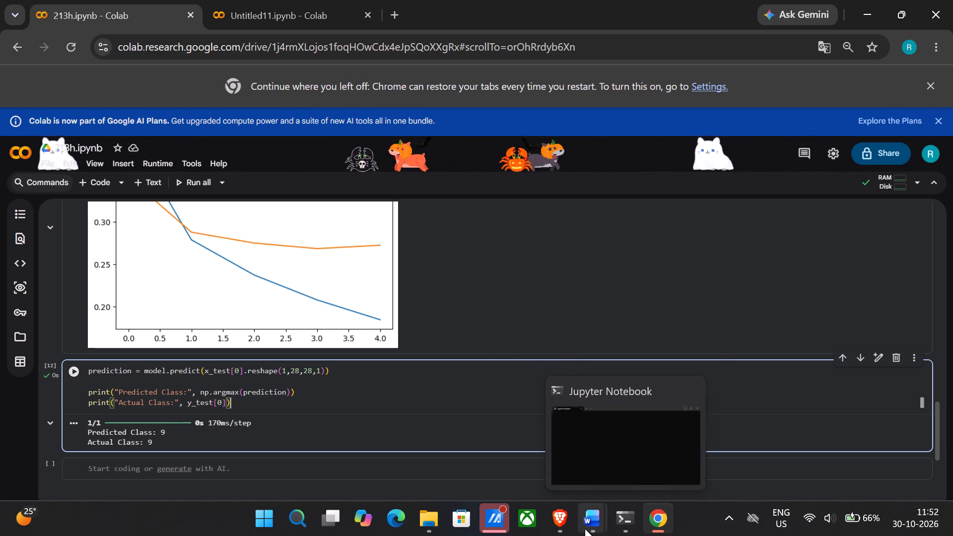
Switch to the Word document and delete the CNN assignment and Fashion-MNIST dataset text below the "3. Conclusion" section.
left_click(591, 465)
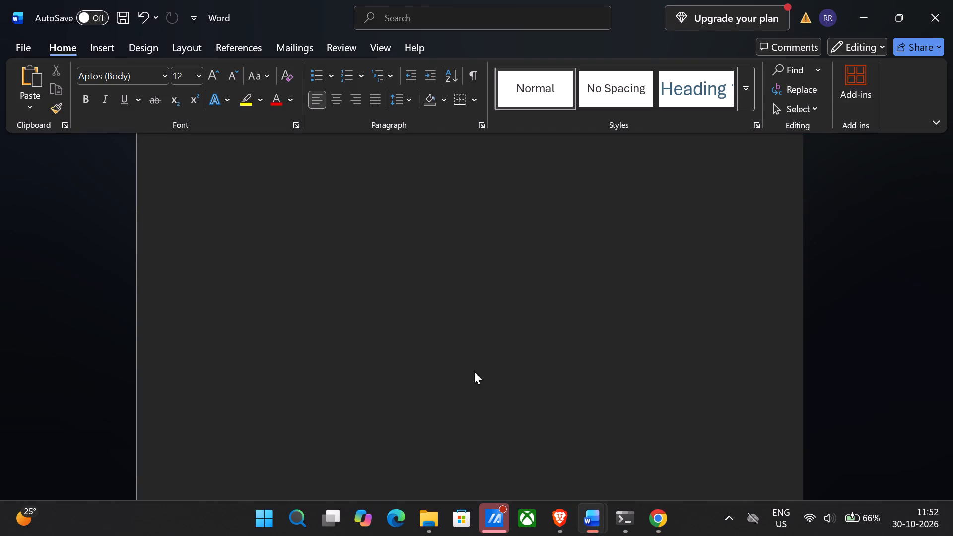
scroll(461, 369, "up", 1)
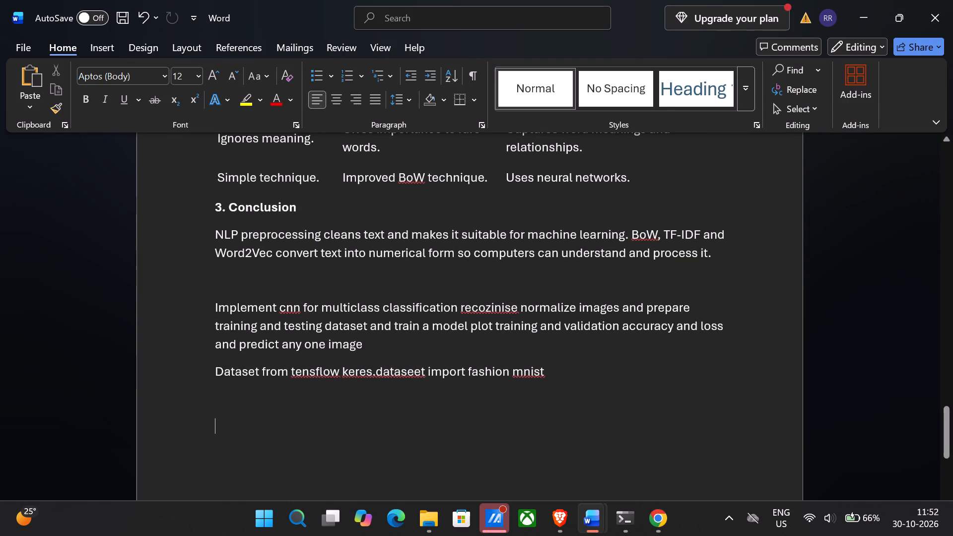
left_click_drag(568, 374, 205, 293)
key("BackSpace")
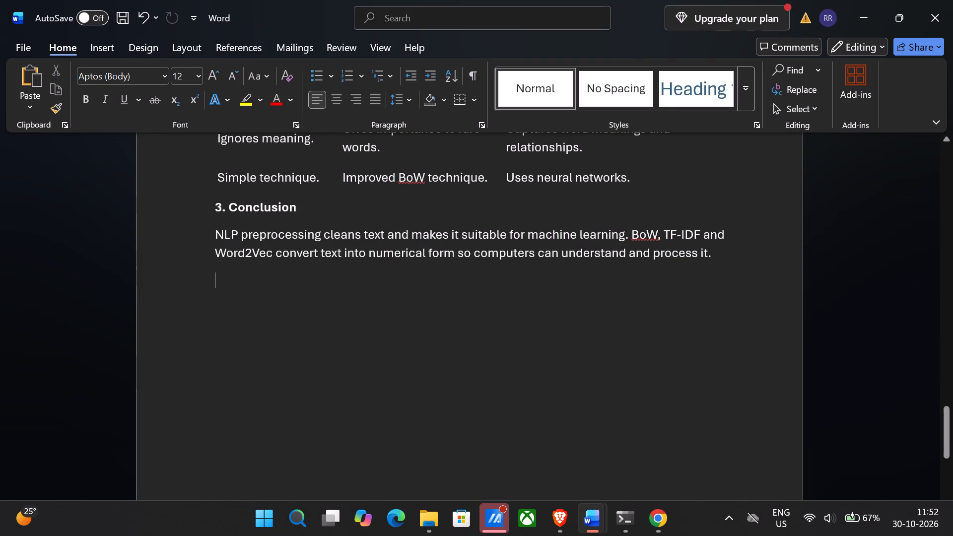
Start inserting a picture from this device and browse to the 2026-10-30 captures in the Pictures > Screenshots folder.
left_click(103, 45)
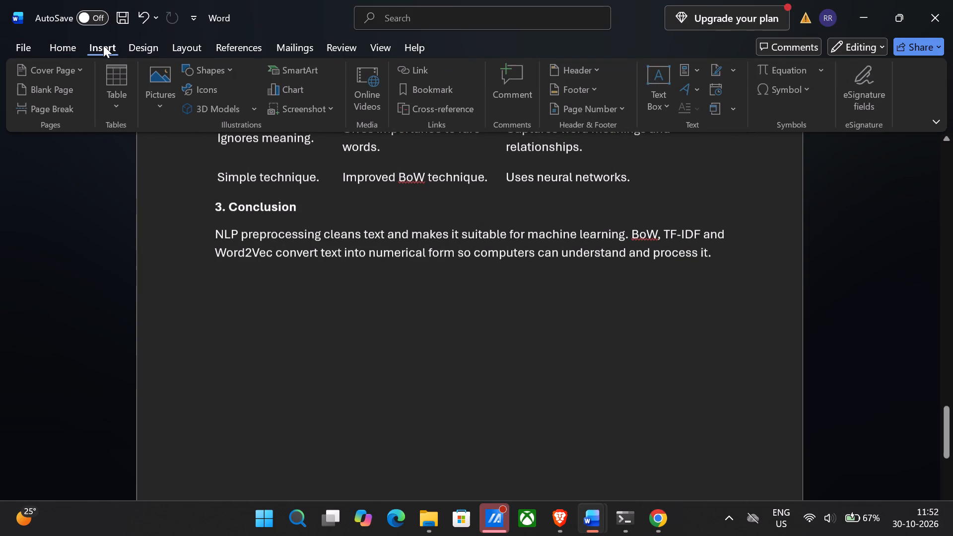
left_click(157, 83)
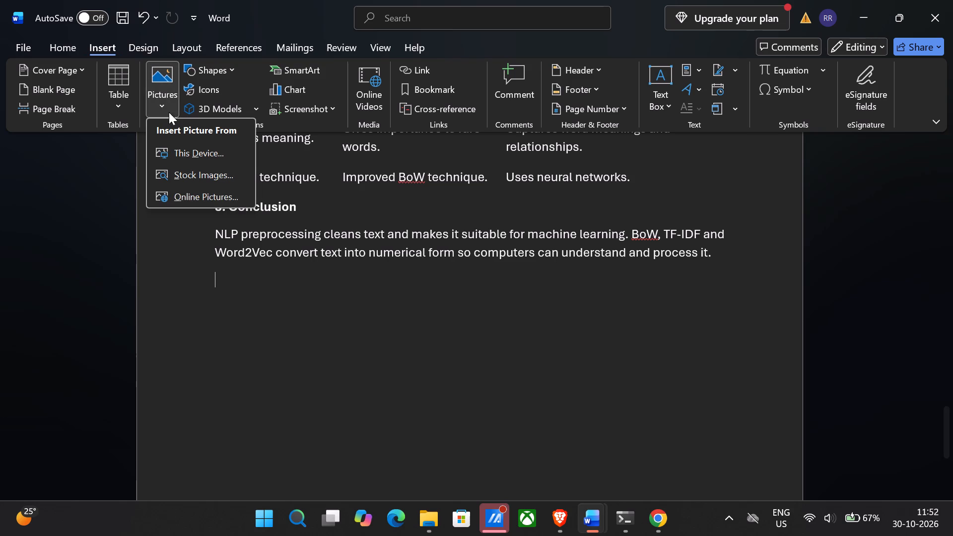
left_click(185, 154)
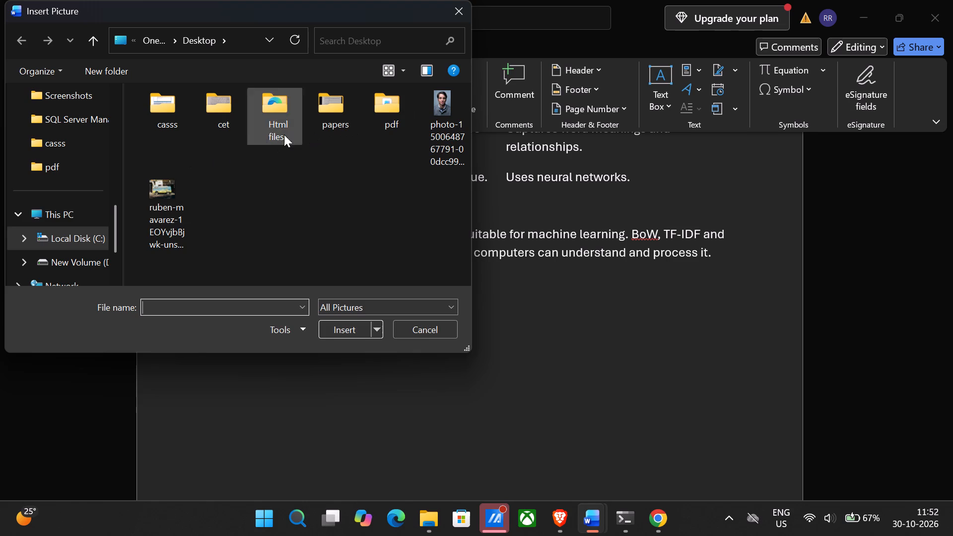
scroll(77, 225, "down", 2)
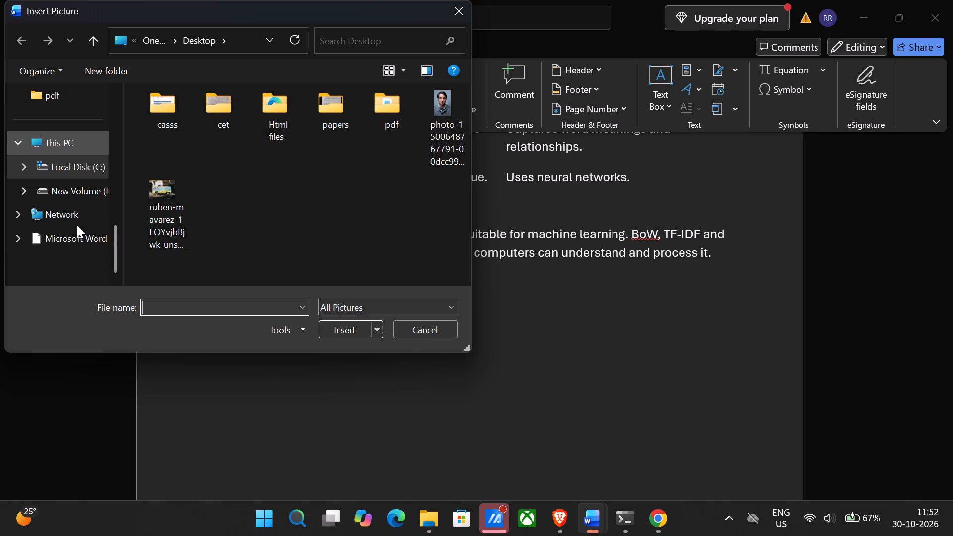
scroll(77, 225, "down", 3)
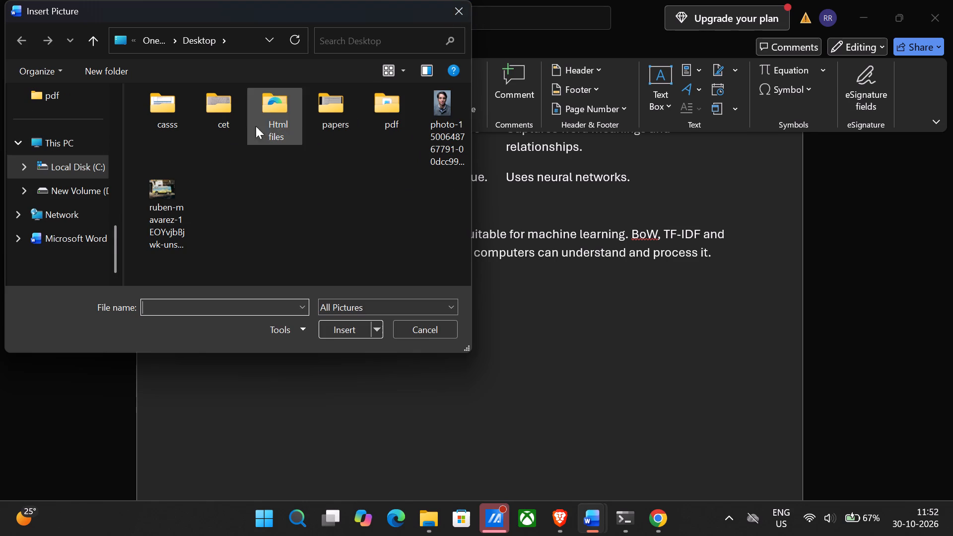
scroll(87, 133, "up", 3)
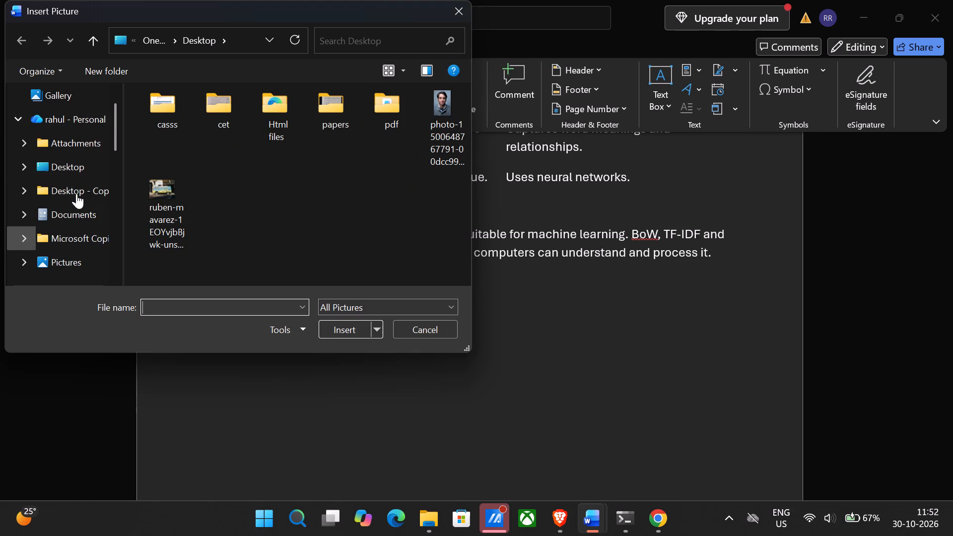
left_click(67, 252)
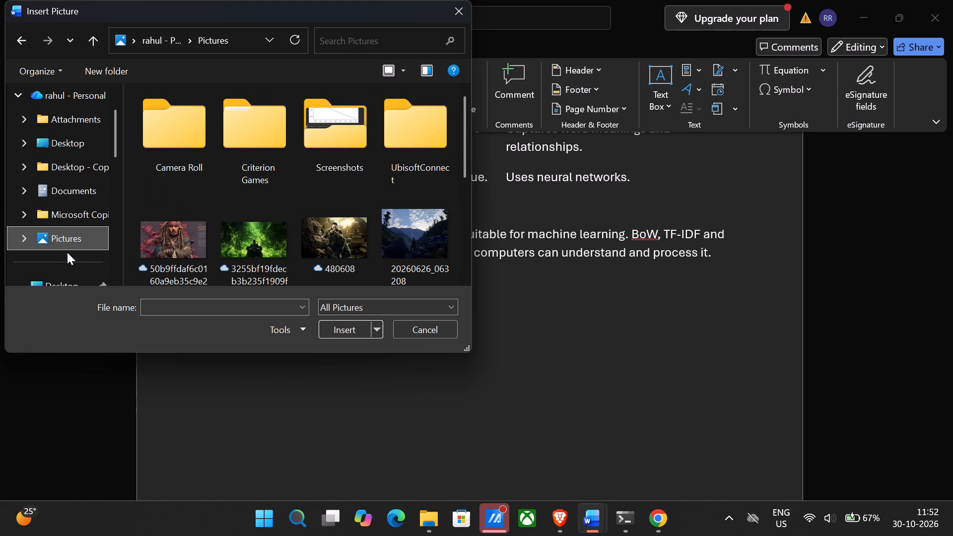
left_click(328, 126)
type("//")
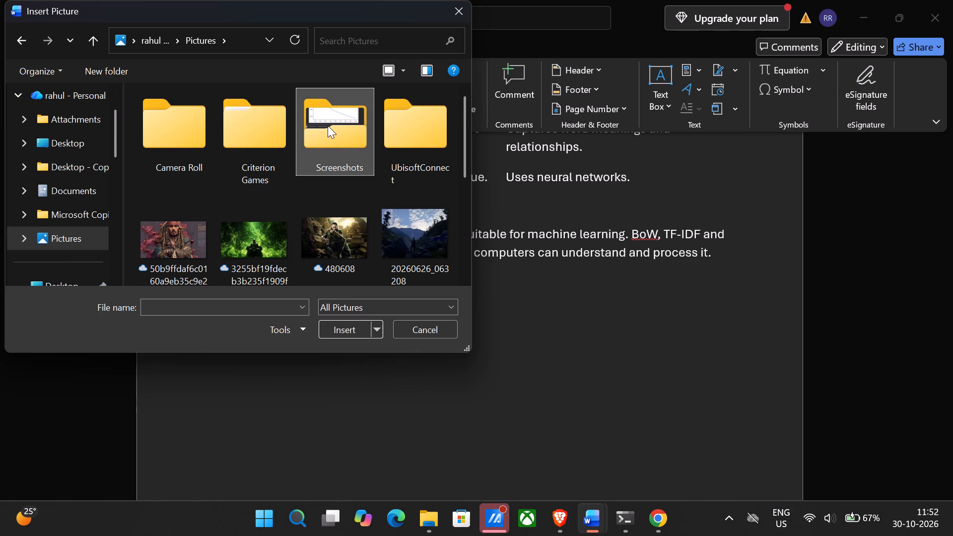
double_click(340, 160)
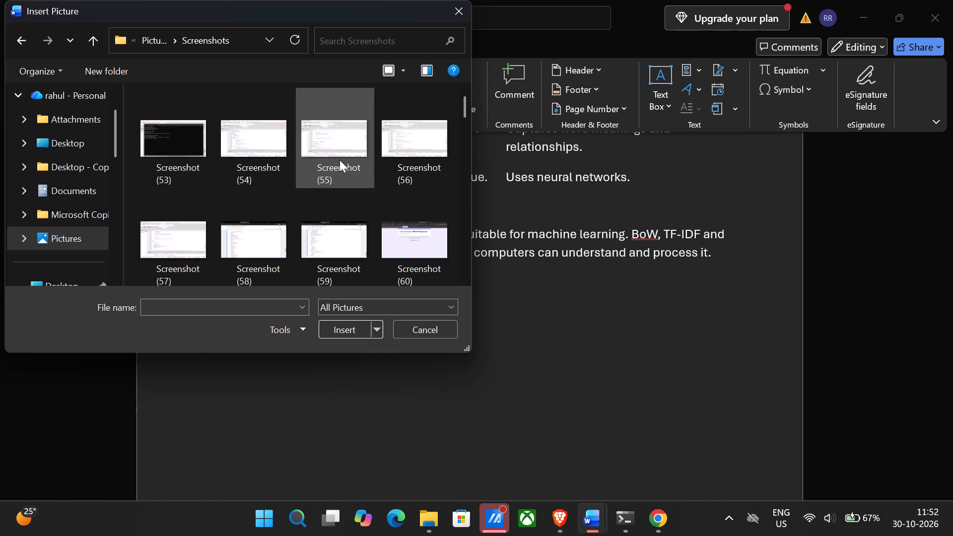
scroll(359, 239, "down", 4)
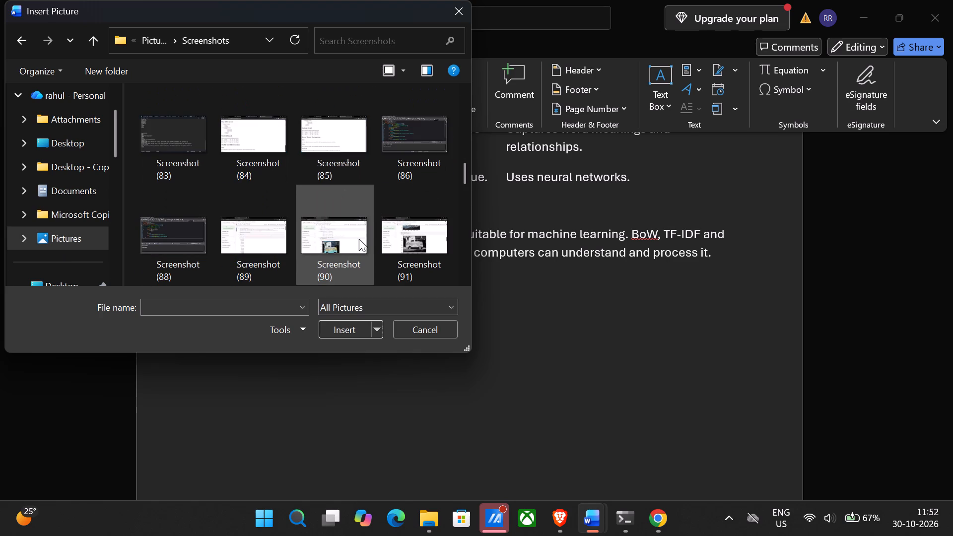
scroll(359, 239, "down", 15)
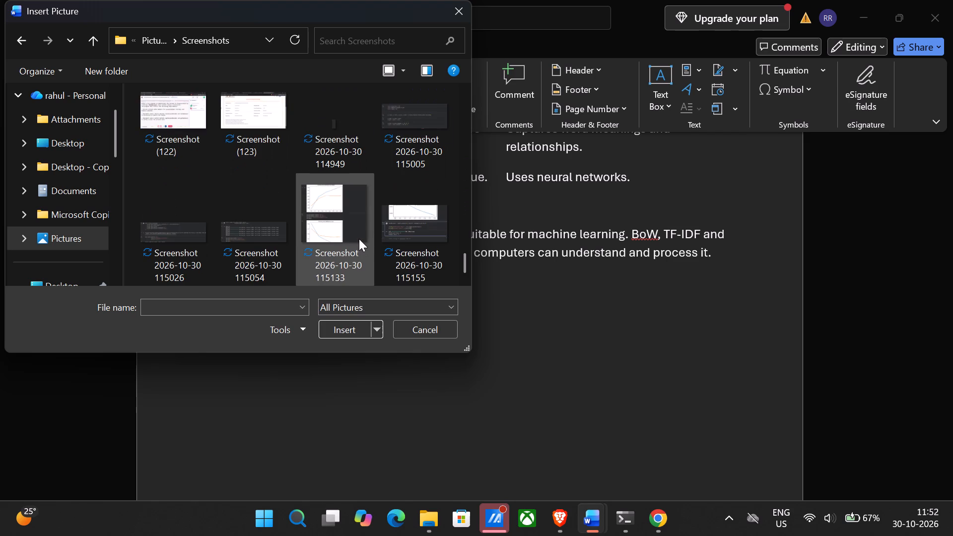
scroll(359, 239, "down", 2)
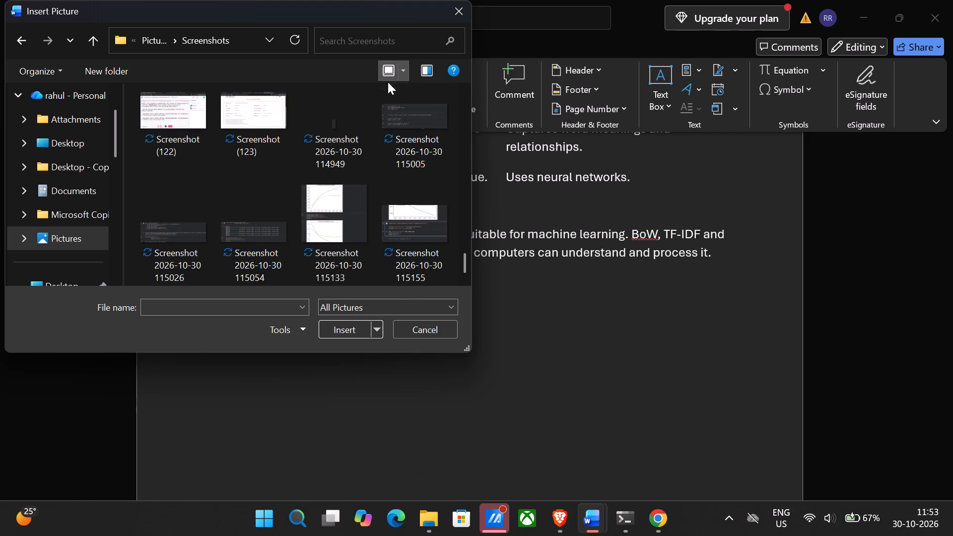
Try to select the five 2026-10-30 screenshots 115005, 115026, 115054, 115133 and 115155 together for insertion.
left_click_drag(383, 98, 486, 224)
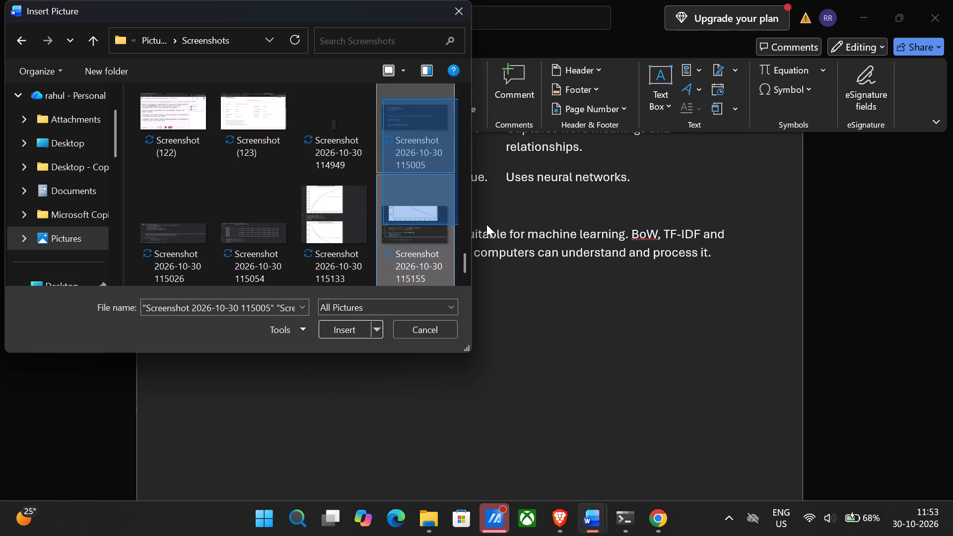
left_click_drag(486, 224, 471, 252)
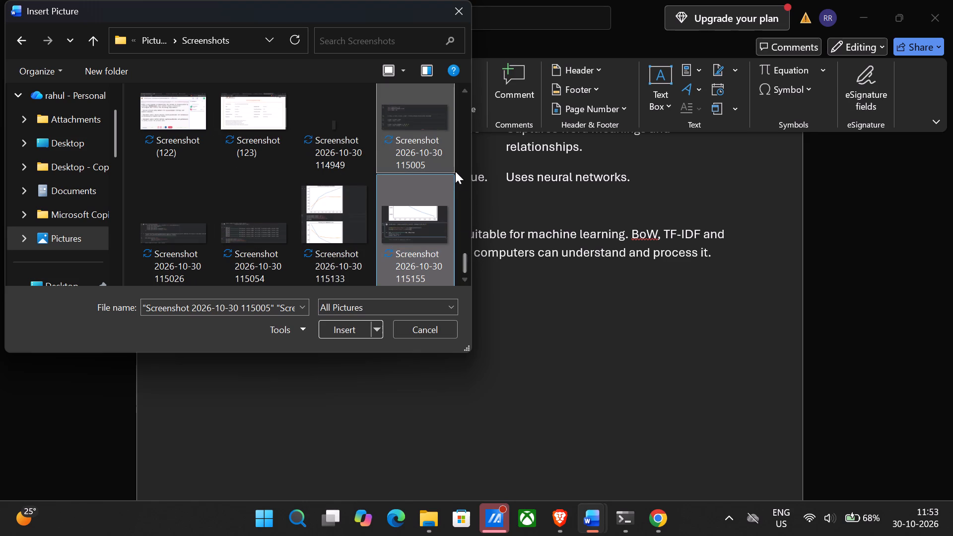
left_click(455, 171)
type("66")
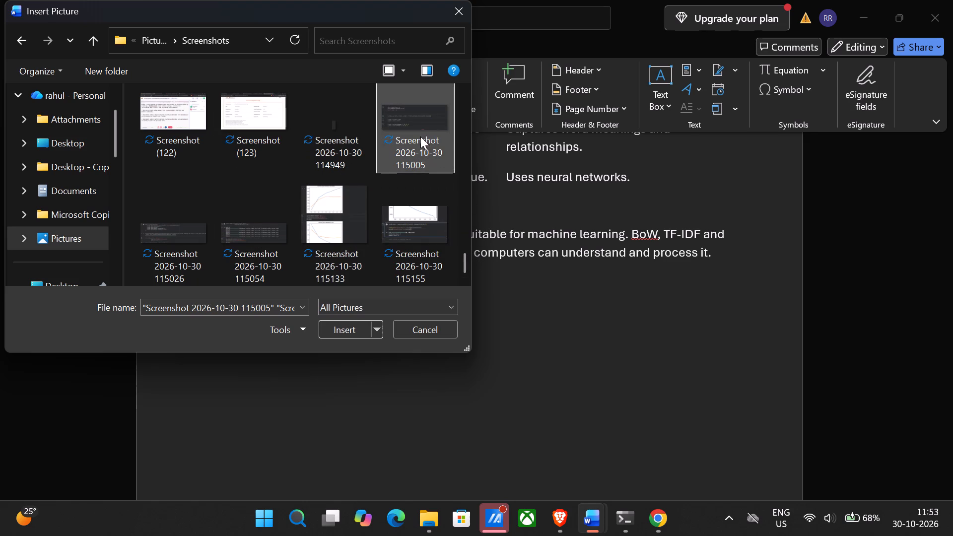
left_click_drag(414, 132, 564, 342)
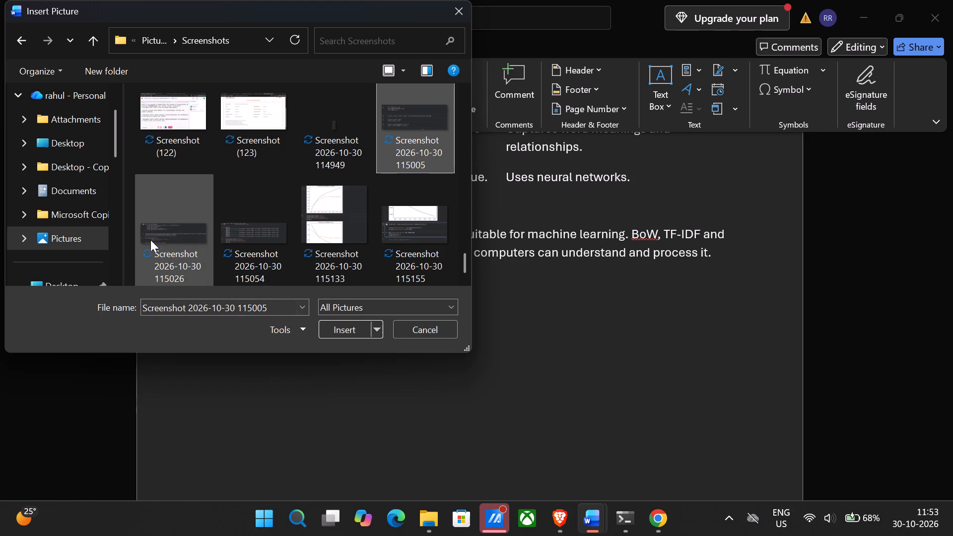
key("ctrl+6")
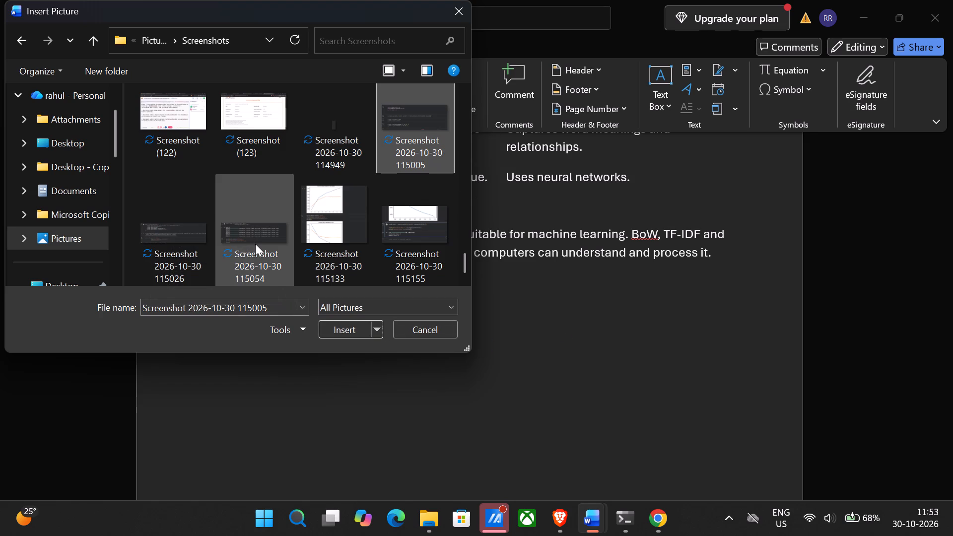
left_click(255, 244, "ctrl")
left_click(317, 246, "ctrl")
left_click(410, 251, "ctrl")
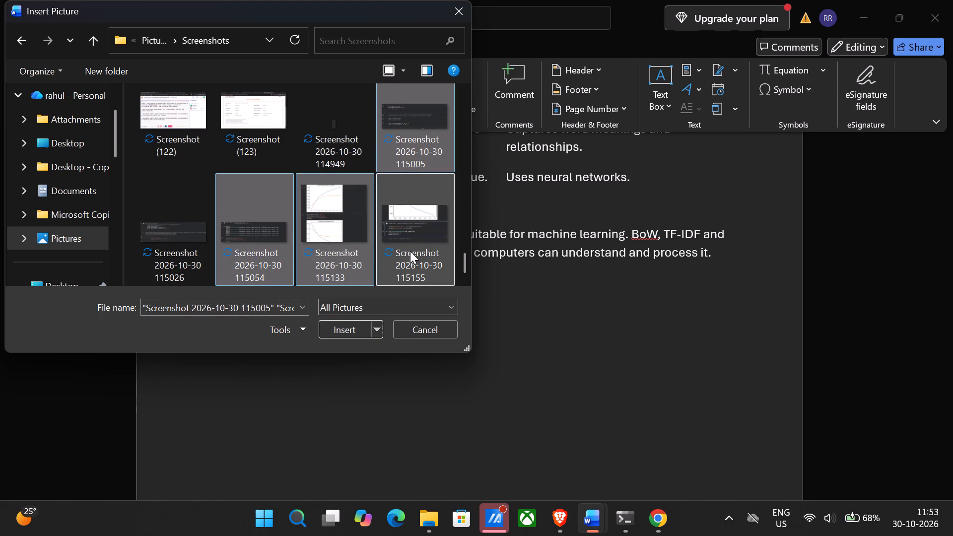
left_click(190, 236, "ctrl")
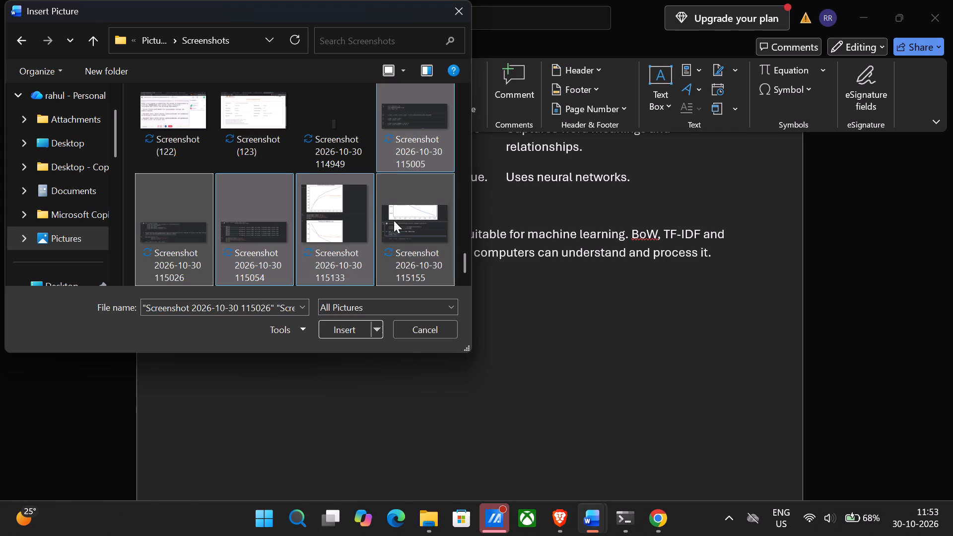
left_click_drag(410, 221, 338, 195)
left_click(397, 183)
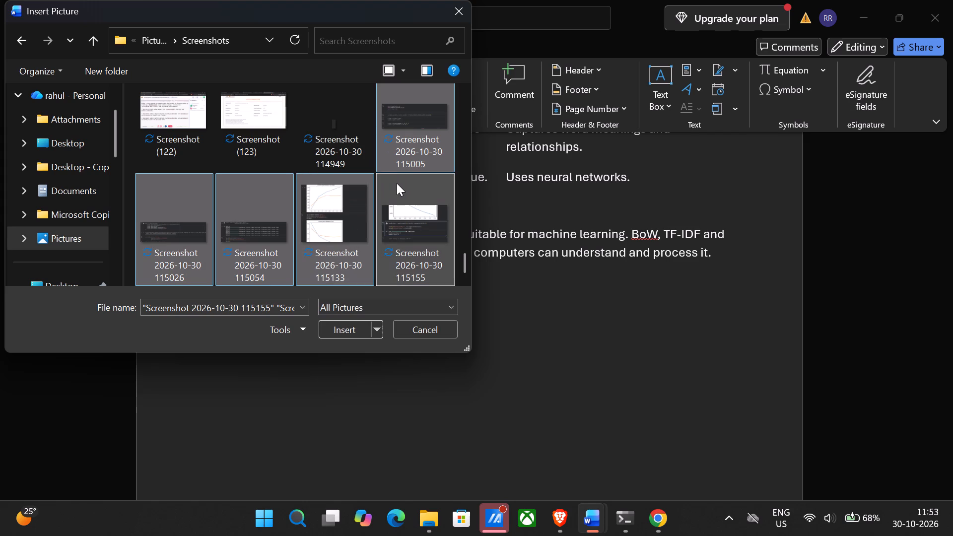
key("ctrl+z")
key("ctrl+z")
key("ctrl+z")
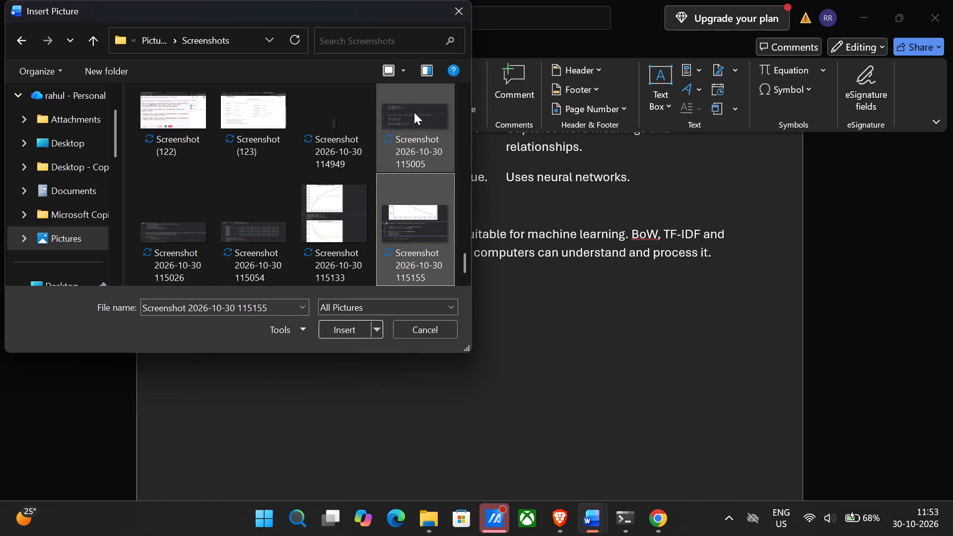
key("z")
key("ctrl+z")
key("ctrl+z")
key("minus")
Select the five 2026-10-30 screenshots 115005, 115026, 115054, 115133 and 115155 together and insert them into the document.
left_click(421, 119)
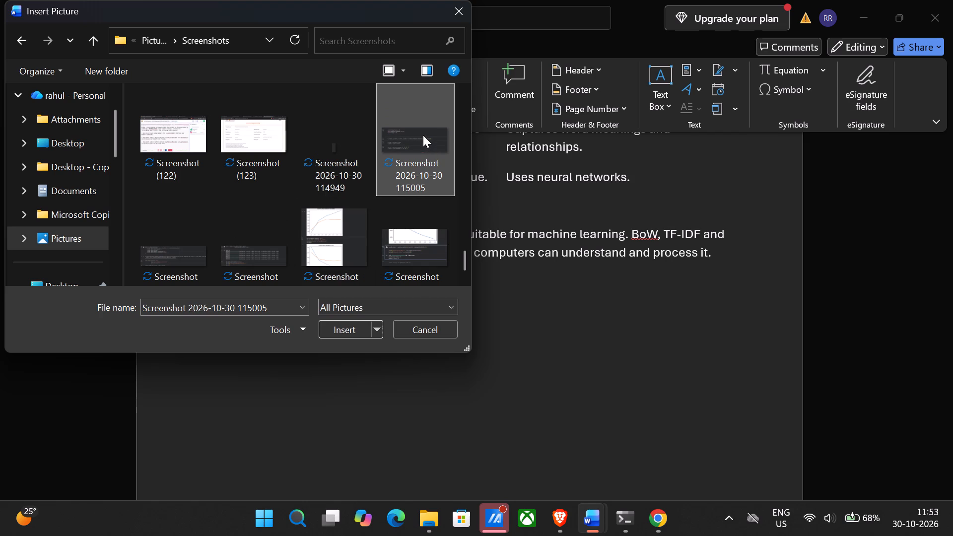
left_click(422, 135, "ctrl")
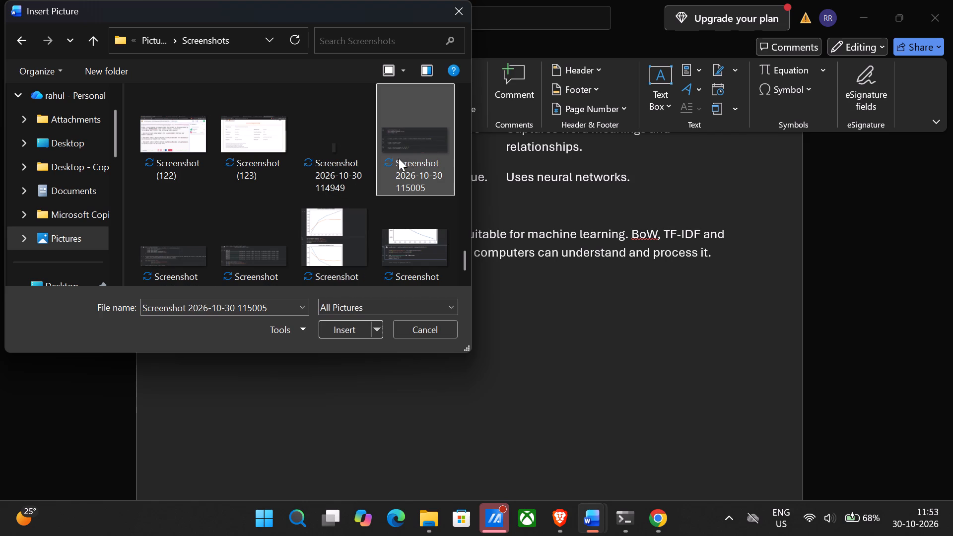
left_click(408, 159, "ctrl")
left_click(174, 255, "ctrl")
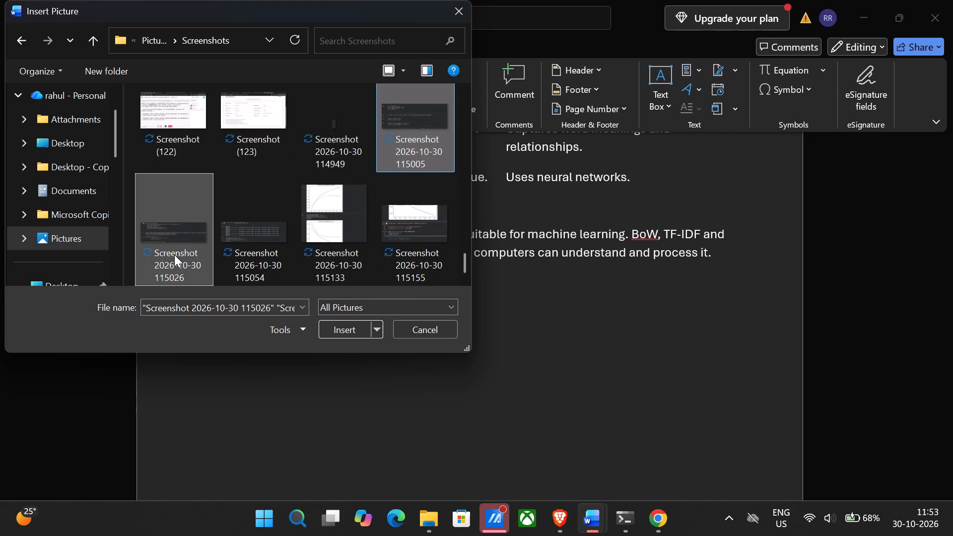
left_click(256, 248, "ctrl")
left_click(330, 246, "ctrl")
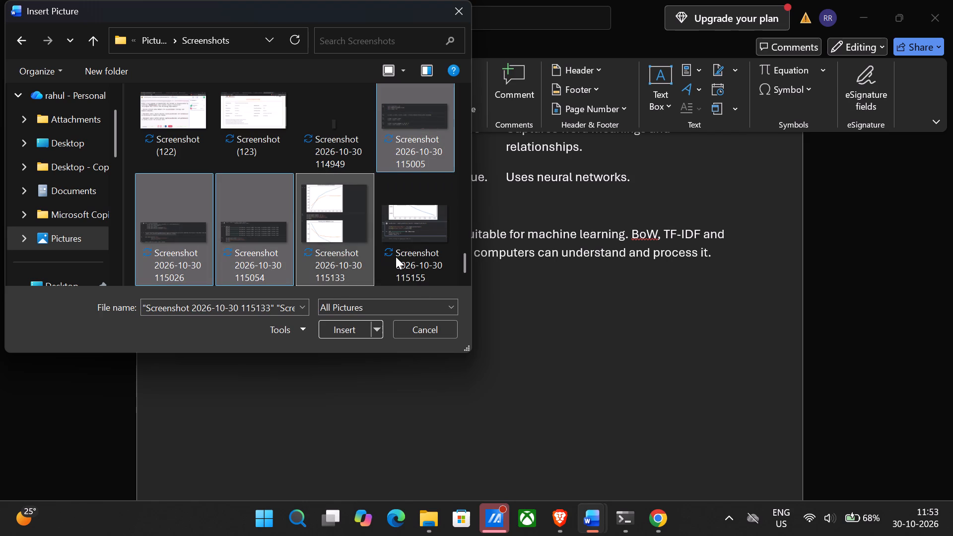
left_click(396, 257, "ctrl")
left_click(344, 334)
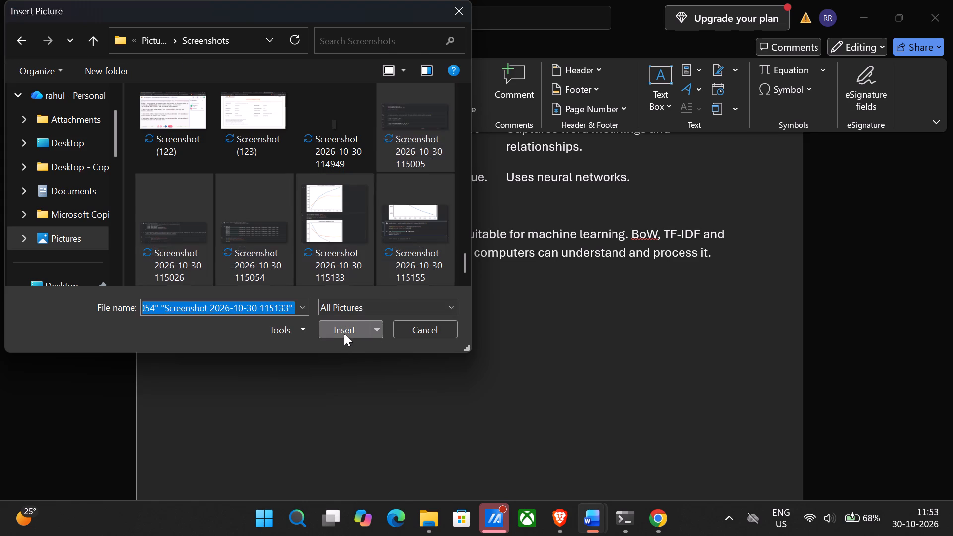
Review the inserted notebook screenshots from the prediction cell back up to the "3. Conclusion" section.
scroll(344, 334, "up", 1)
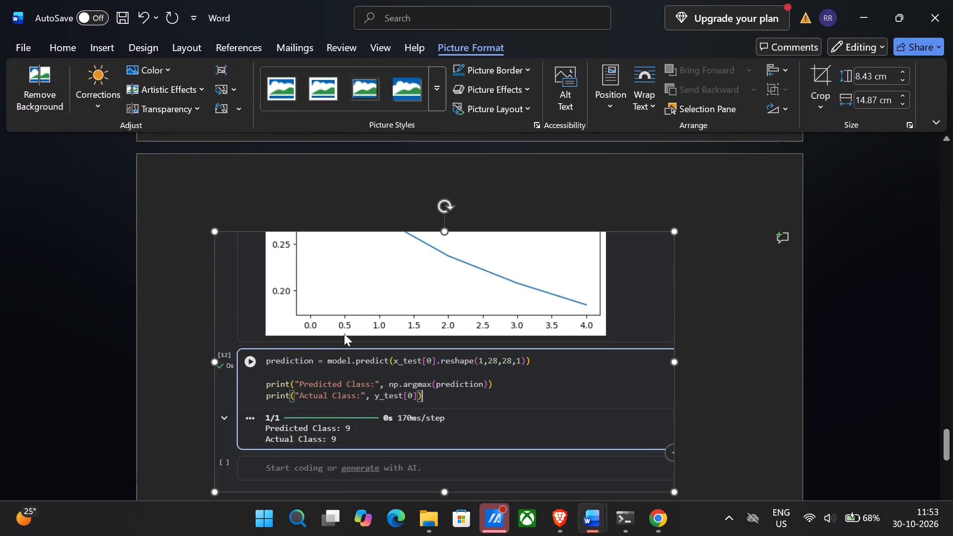
scroll(344, 334, "up", 12)
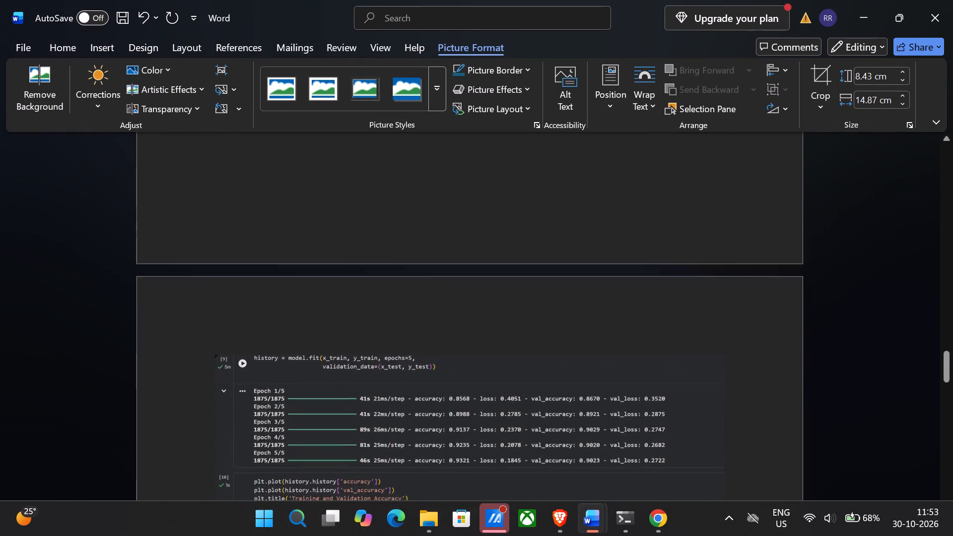
scroll(344, 334, "up", 9)
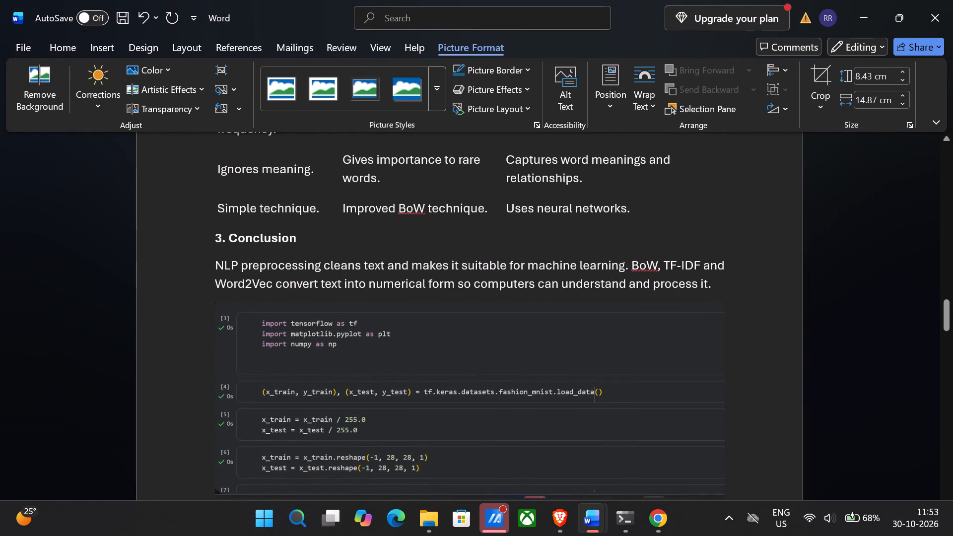
scroll(344, 334, "down", 4)
Enter the characters "*-" between the loss plot screenshot and the prediction cell screenshot.
key("asterisk")
scroll(344, 334, "up", 11)
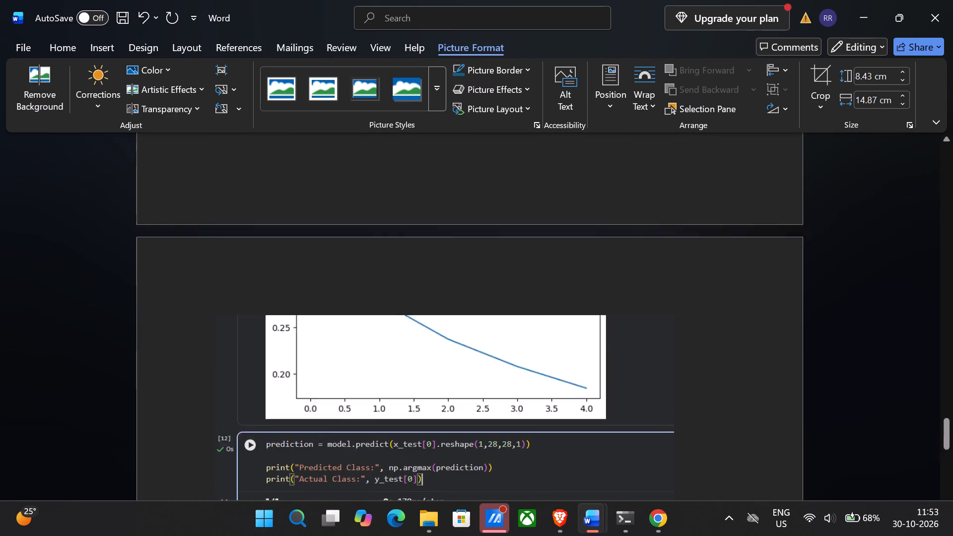
scroll(344, 334, "up", 8)
scroll(344, 334, "up", 14)
scroll(344, 334, "down", 1)
key("minus")
Look over the inserted screenshots again, back up to the first one below the NLP conclusion.
scroll(344, 334, "up", 7)
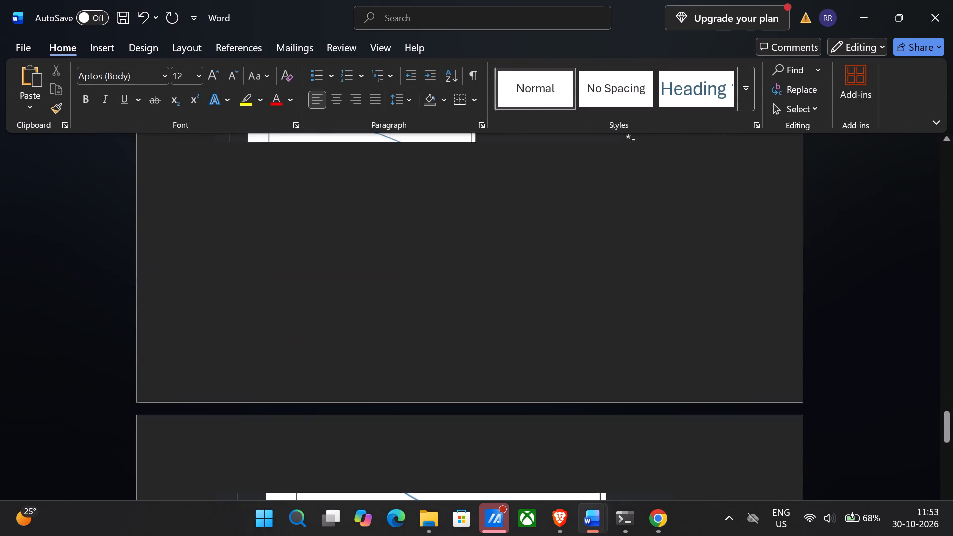
scroll(344, 334, "up", 15)
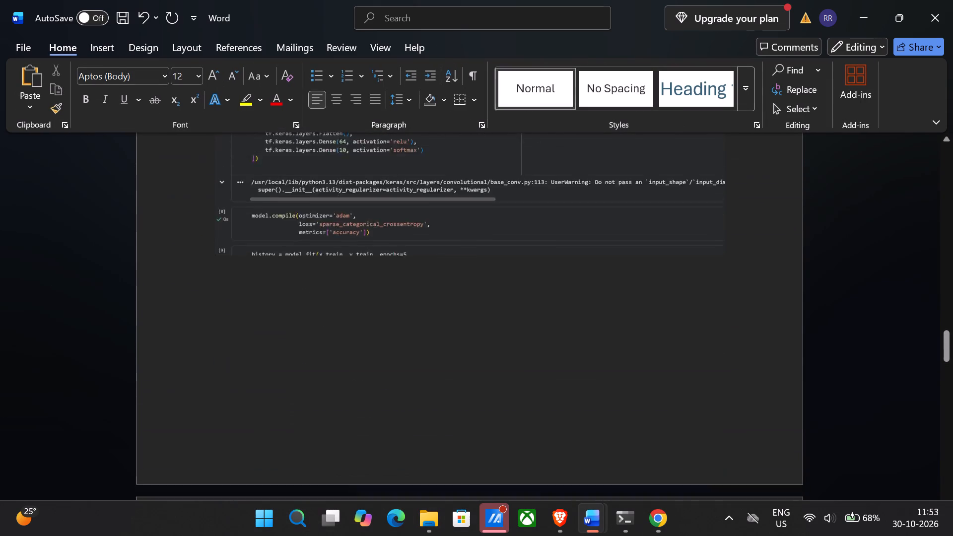
scroll(344, 334, "up", 10)
scroll(344, 334, "down", 1)
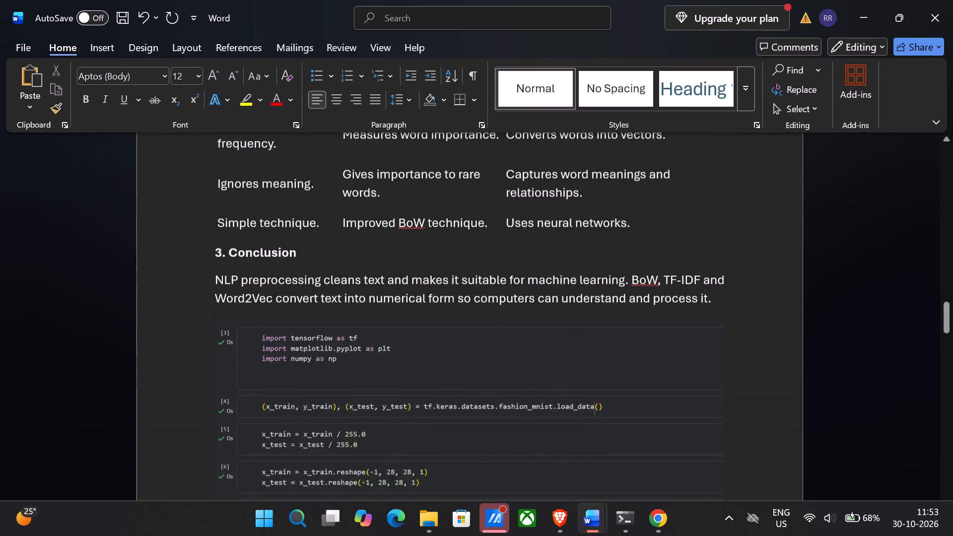
scroll(344, 334, "down", 1)
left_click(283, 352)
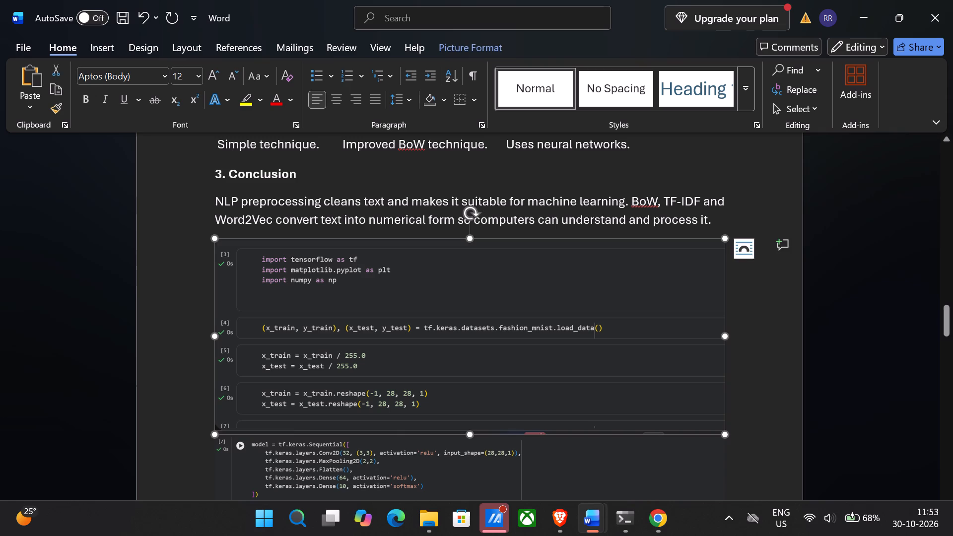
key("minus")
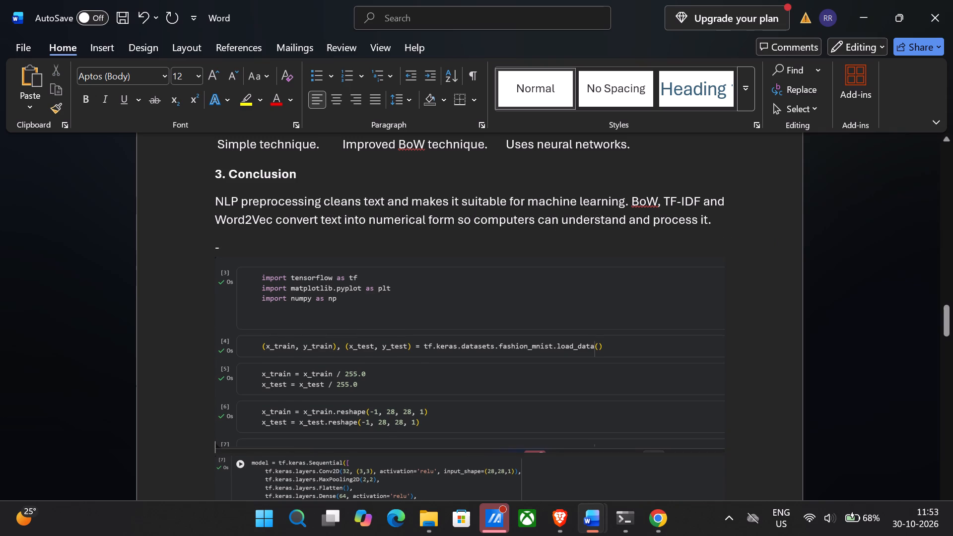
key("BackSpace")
Narrow the first screenshot, with the import and data preparation cells, to about 70 percent of its width, keeping its height.
left_click(628, 306)
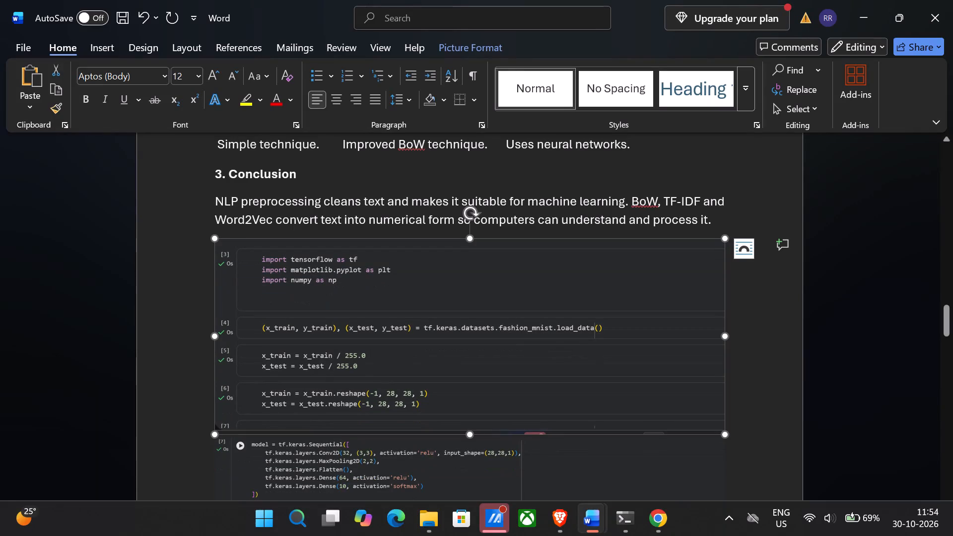
left_click_drag(722, 334, 562, 315)
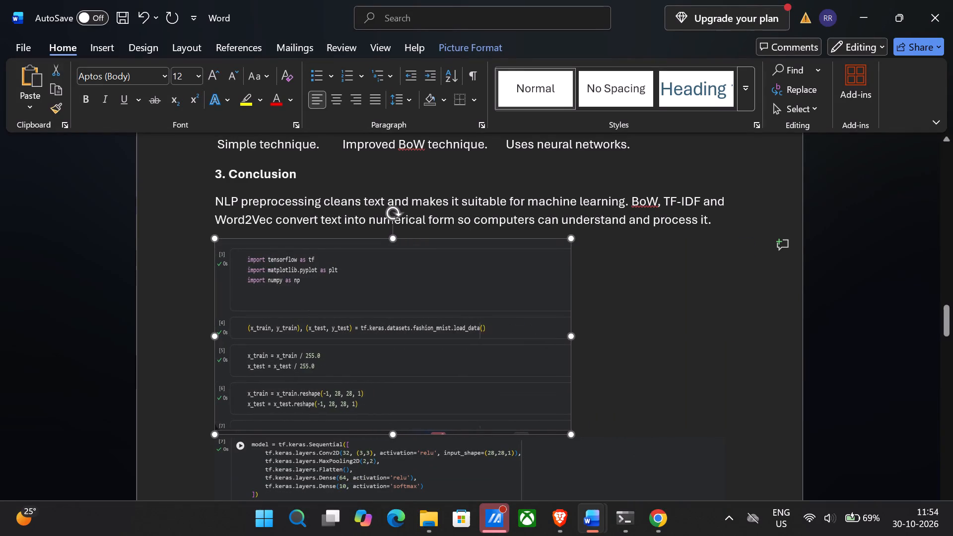
left_click_drag(562, 315, 568, 313)
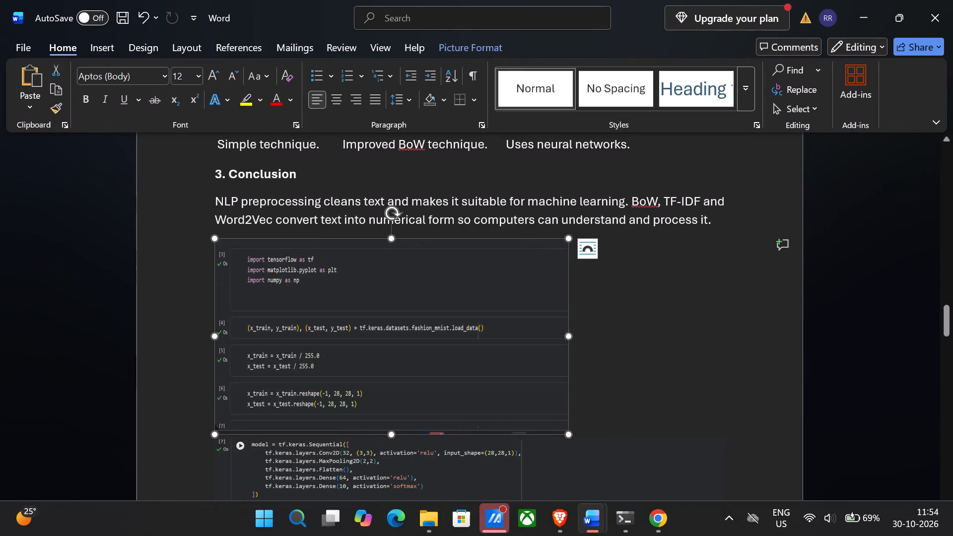
left_click(658, 354)
Make the model definition screenshot with cells [7] and [8] narrower and stretch it to about one and a half times its height.
scroll(658, 354, "down", 6)
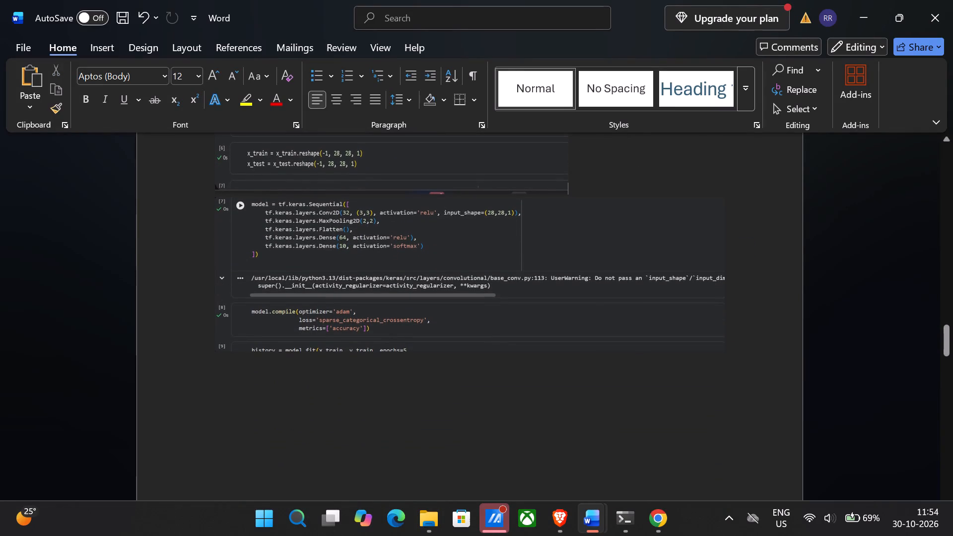
left_click(583, 290)
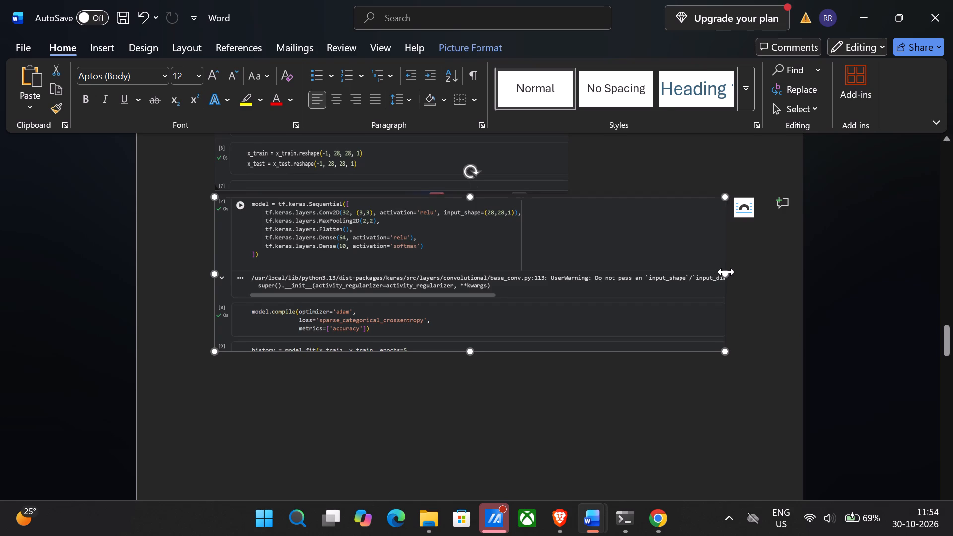
left_click_drag(726, 272, 600, 257)
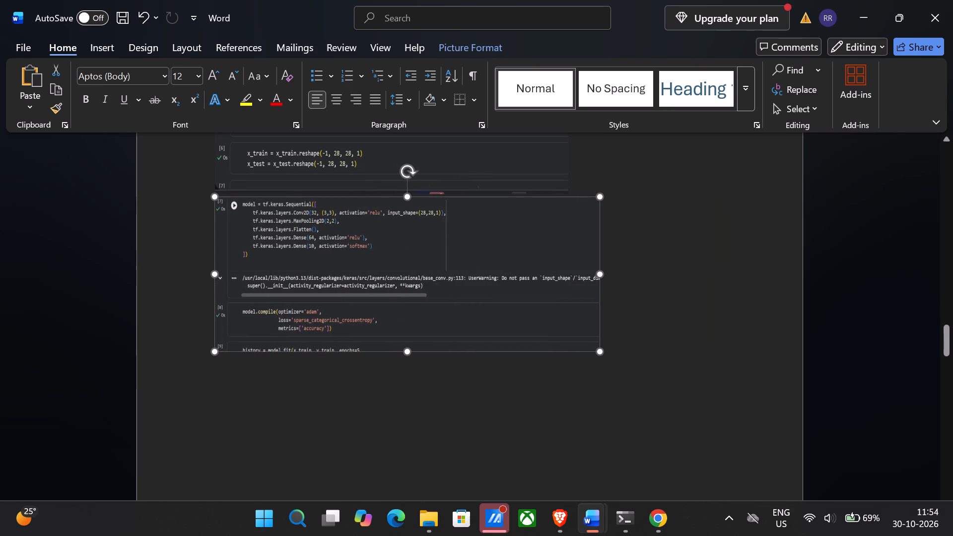
left_click_drag(600, 257, 615, 267)
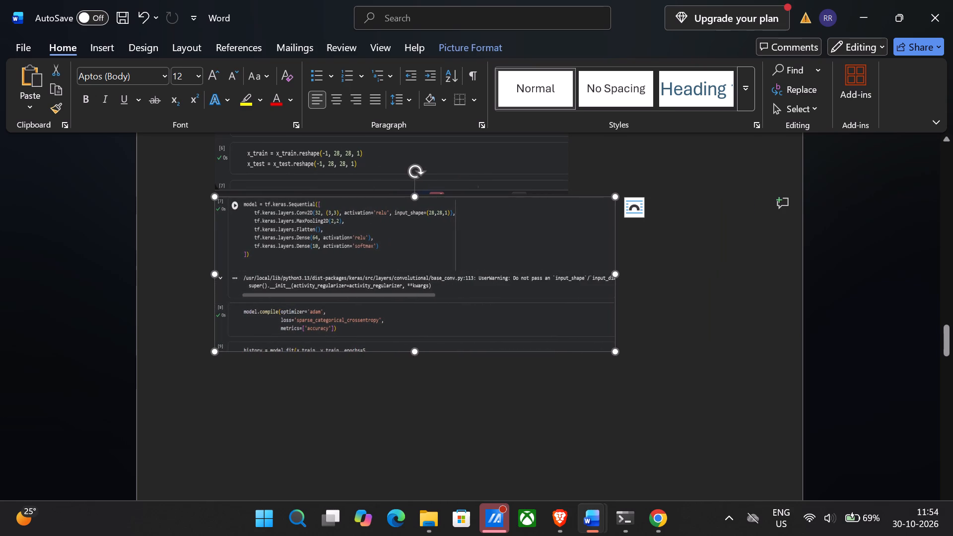
left_click_drag(413, 351, 406, 441)
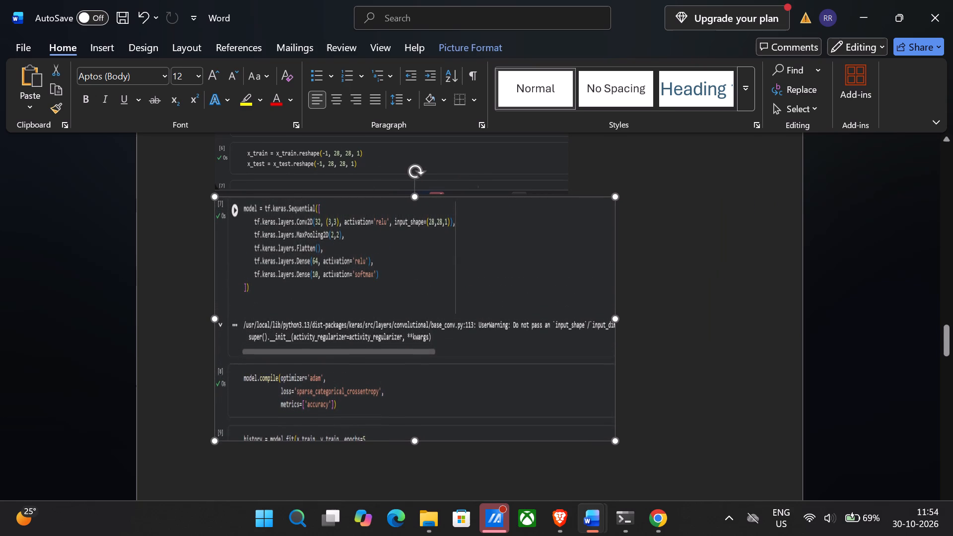
left_click_drag(406, 441, 405, 429)
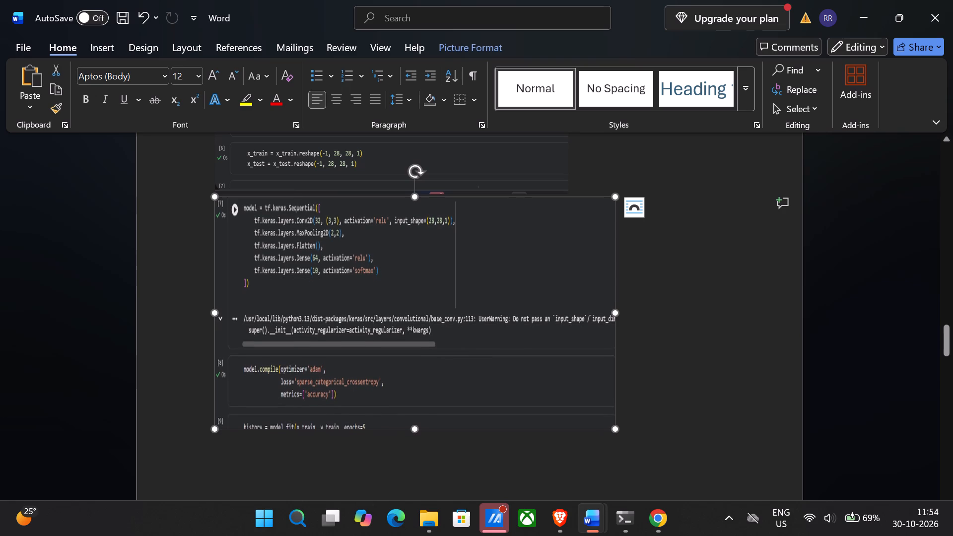
left_click(700, 419)
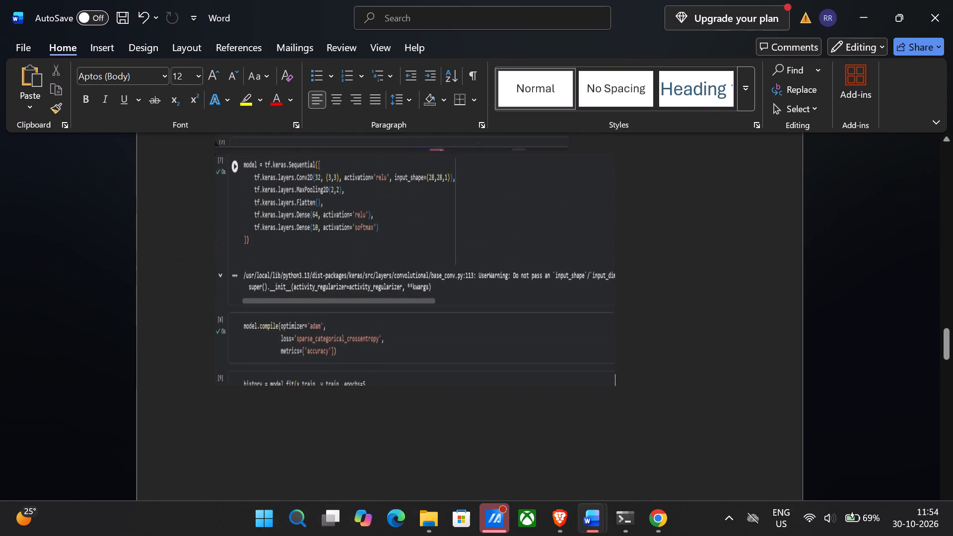
Widen the model definition screenshot until it is slightly narrower than the text above it.
left_click(549, 327)
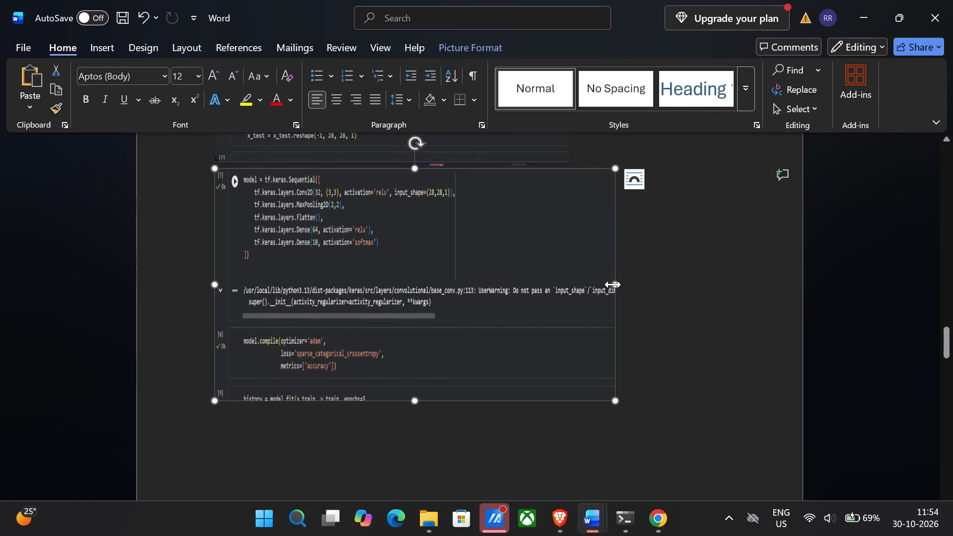
left_click_drag(613, 284, 808, 281)
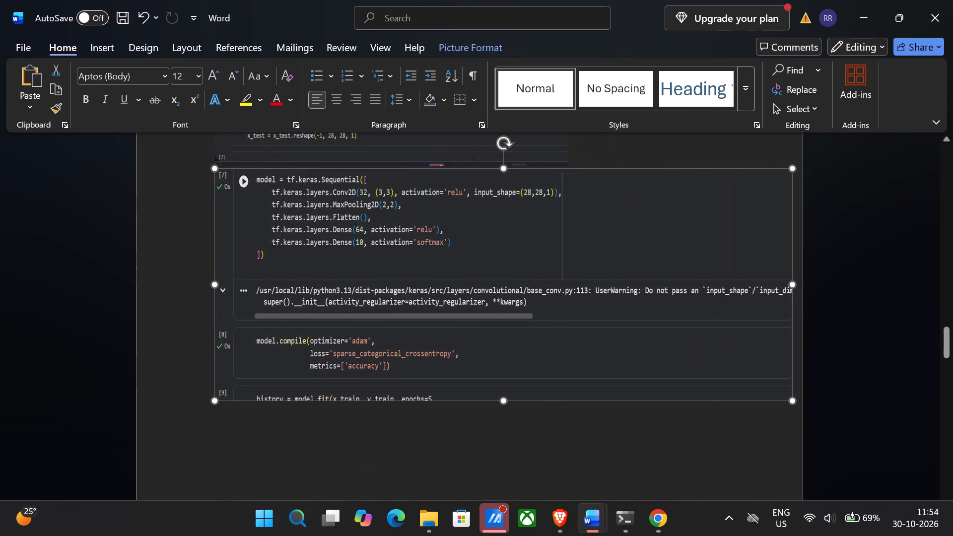
left_click_drag(808, 281, 685, 275)
left_click(732, 353)
Narrow the model.fit training screenshot with cells [9] and [10] to about three quarters of its width, keeping its height.
scroll(732, 353, "down", 3)
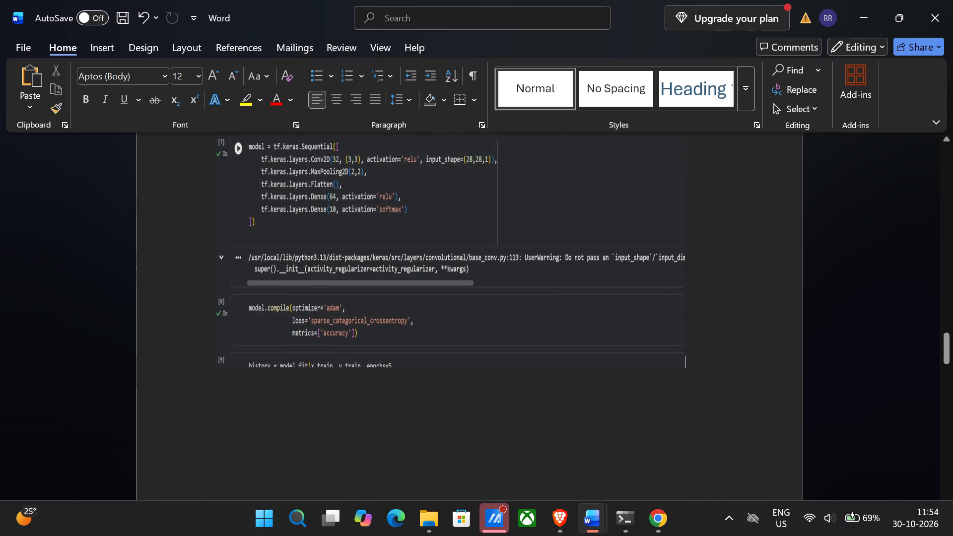
scroll(732, 353, "down", 9)
left_click(592, 304)
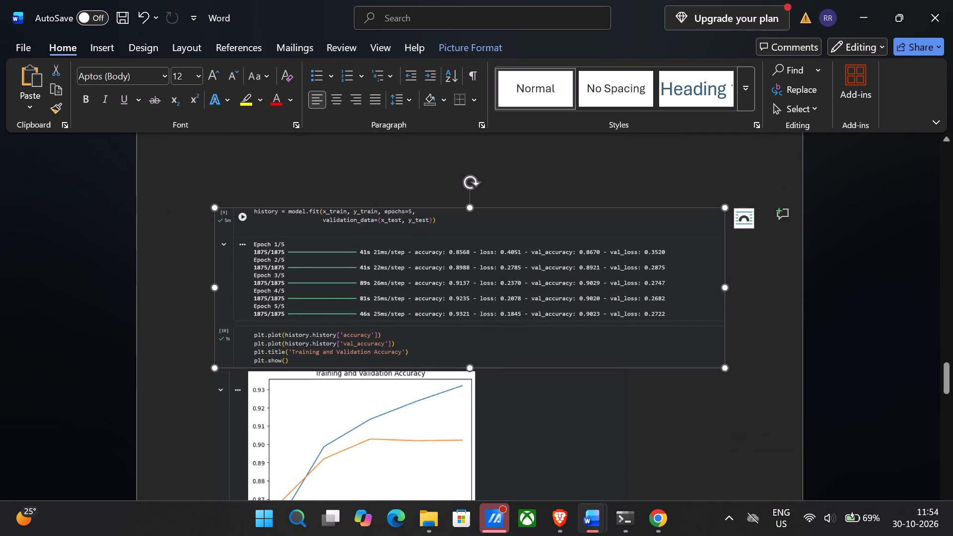
left_click_drag(726, 284, 602, 270)
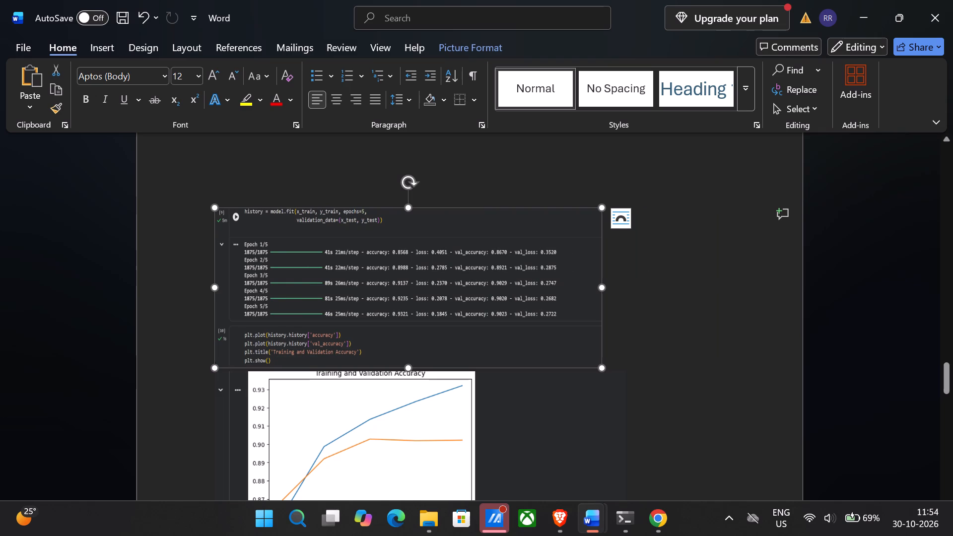
Examine the accuracy and loss plots screenshot, and check the page layout from the earlier answers down to the training screenshot.
left_click(549, 446)
scroll(698, 423, "down", 3)
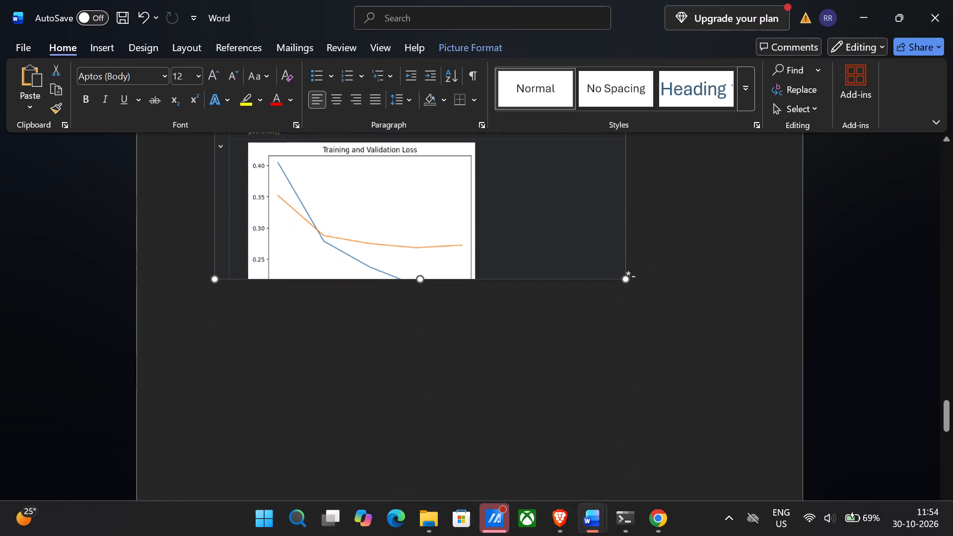
scroll(698, 423, "up", 2)
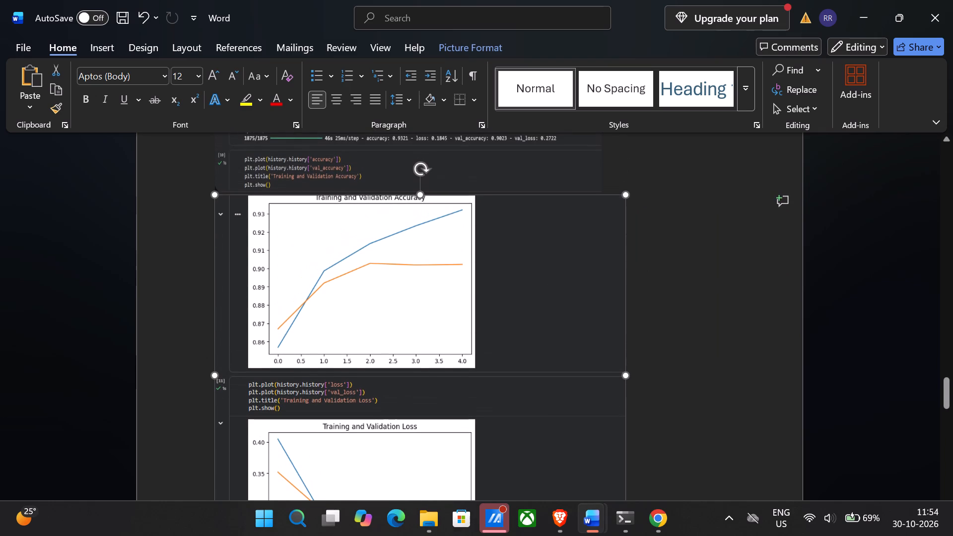
left_click(582, 362)
scroll(582, 362, "down", 2)
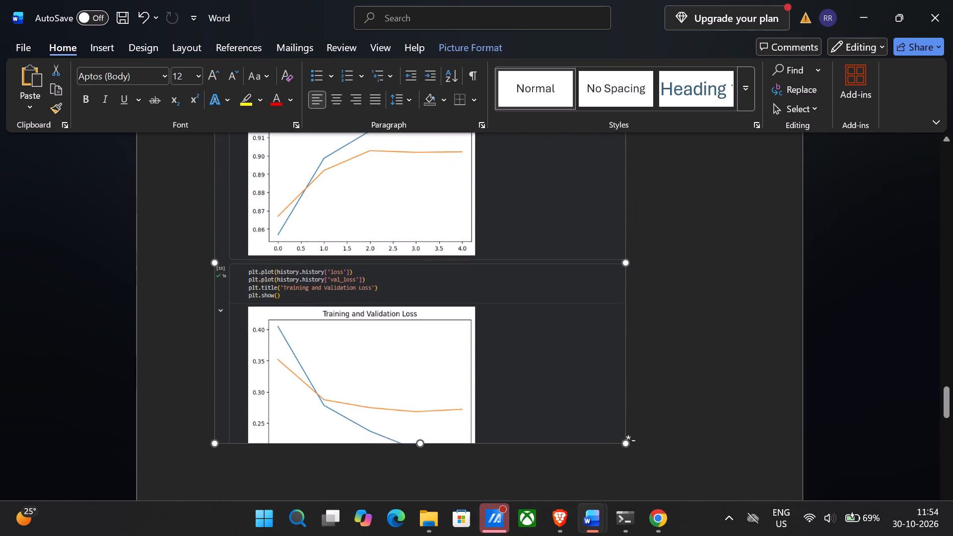
scroll(582, 362, "down", 1)
scroll(582, 362, "up", 20)
scroll(582, 362, "up", 20)
scroll(582, 362, "up", 20)
scroll(582, 362, "down", 8)
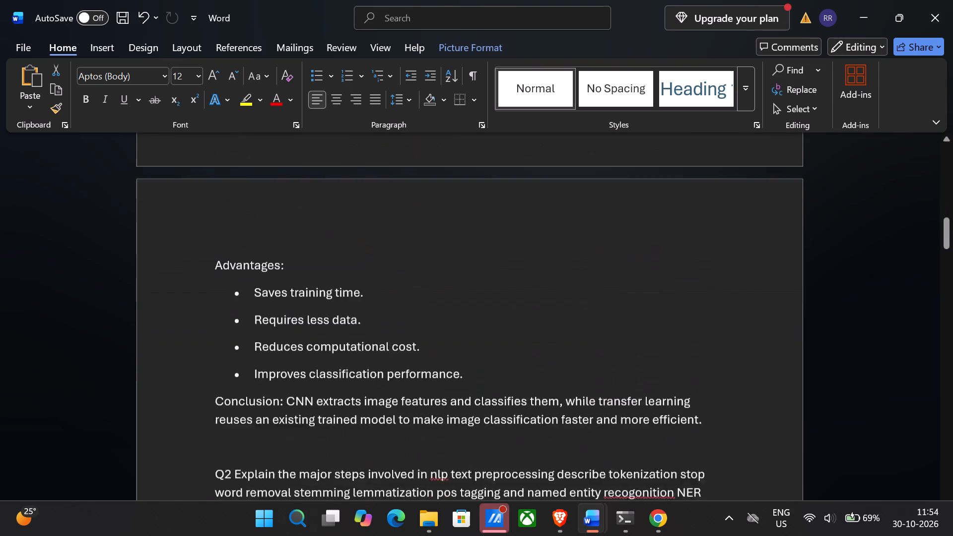
scroll(582, 362, "down", 19)
scroll(582, 362, "down", 5)
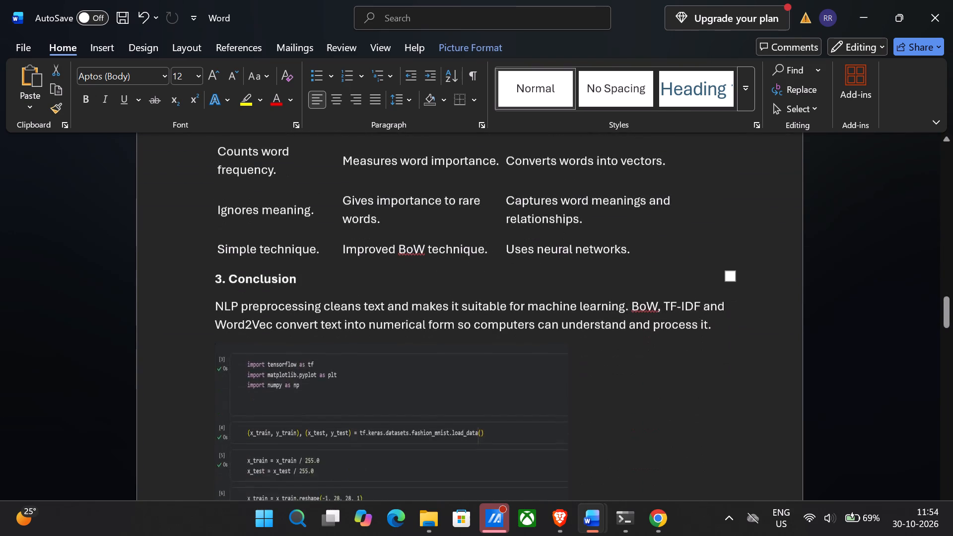
scroll(582, 362, "down", 18)
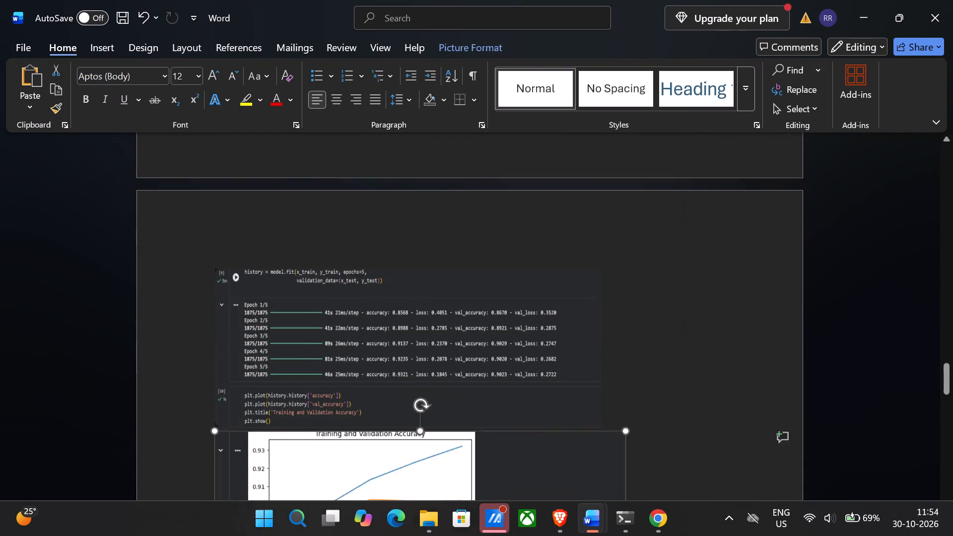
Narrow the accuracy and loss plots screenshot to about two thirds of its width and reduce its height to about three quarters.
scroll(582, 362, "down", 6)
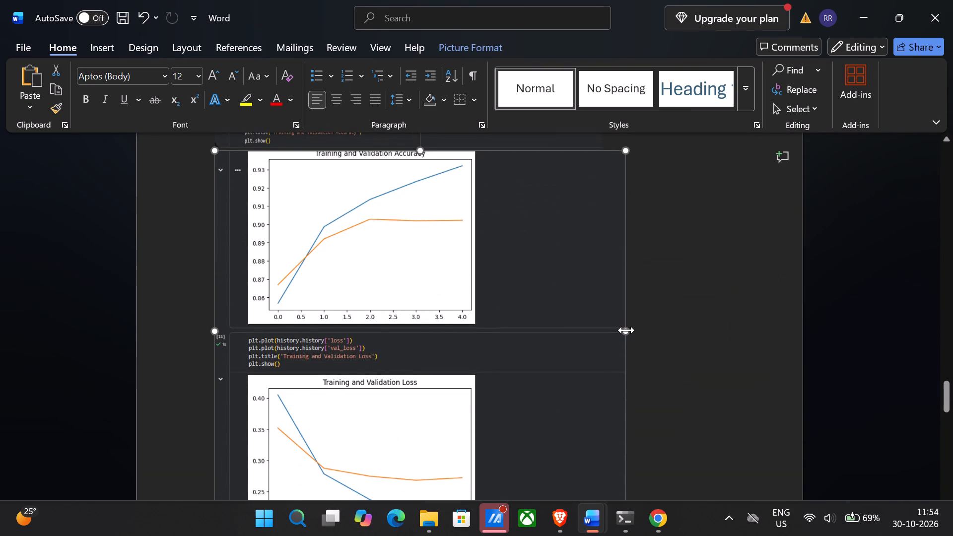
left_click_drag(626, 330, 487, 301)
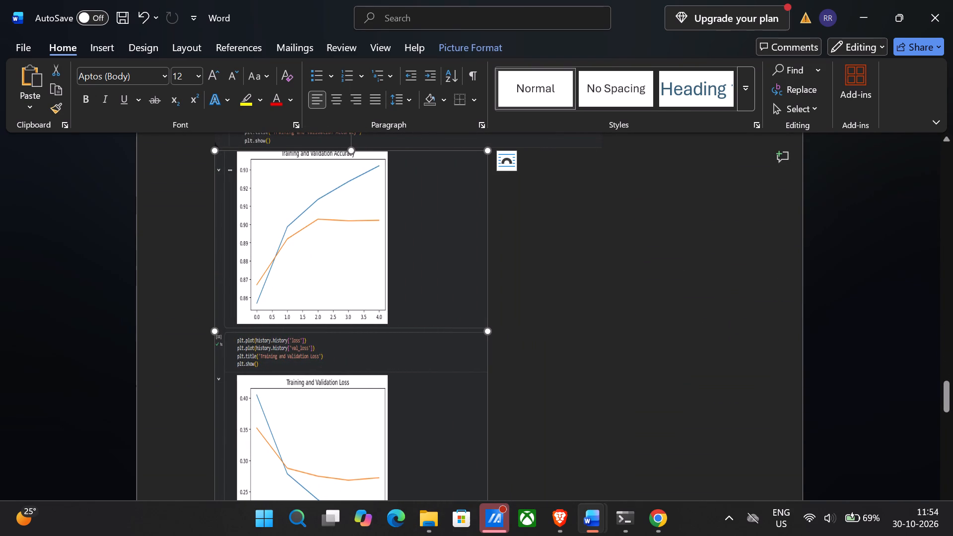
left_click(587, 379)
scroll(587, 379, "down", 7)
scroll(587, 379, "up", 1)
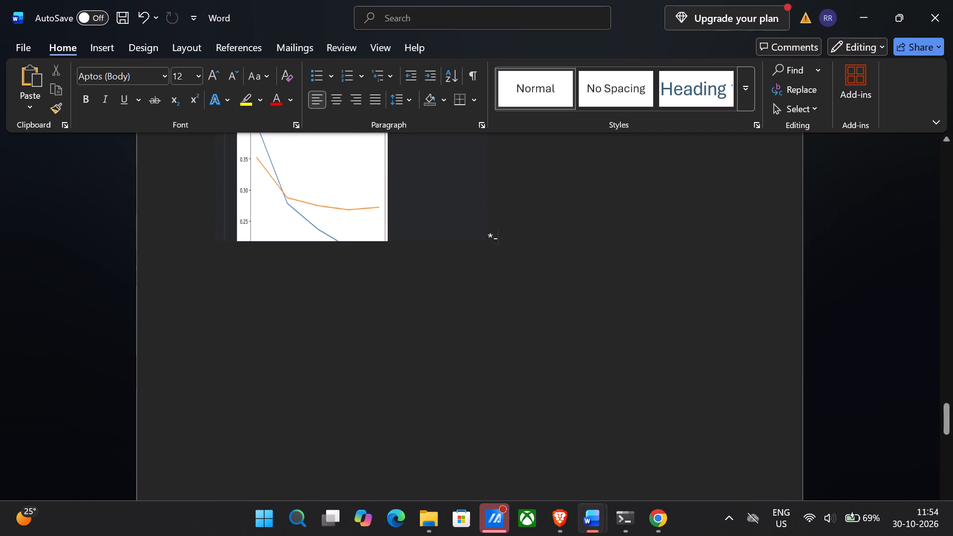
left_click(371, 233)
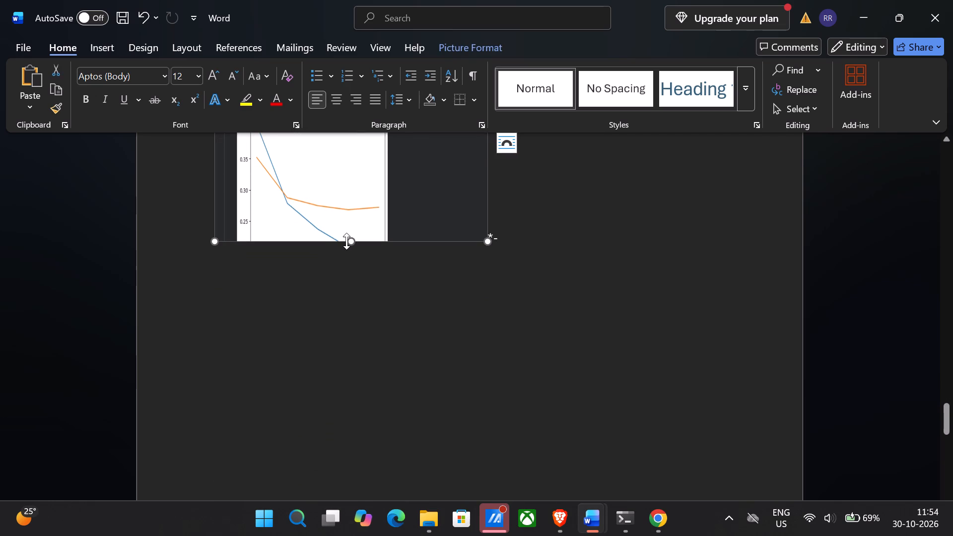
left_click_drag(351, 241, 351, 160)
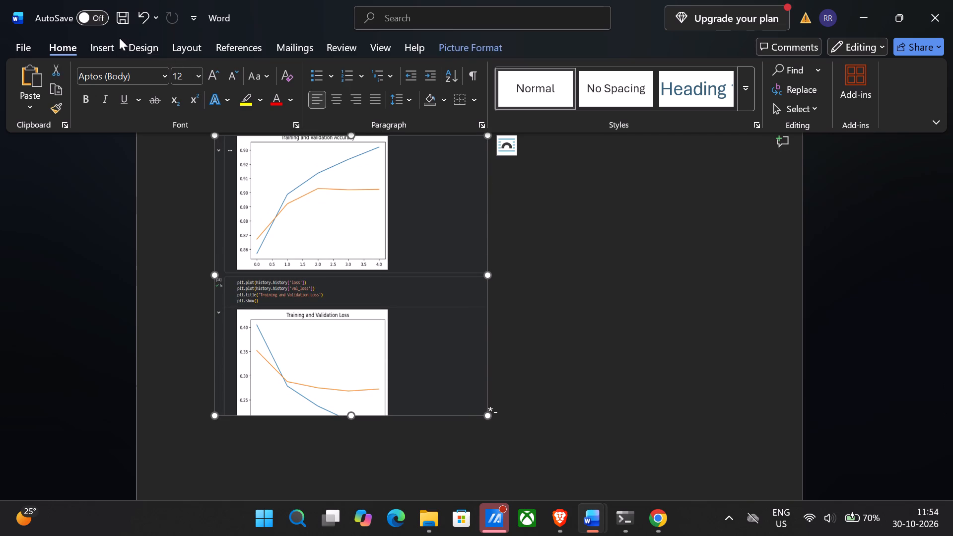
left_click(106, 45)
left_click(149, 88)
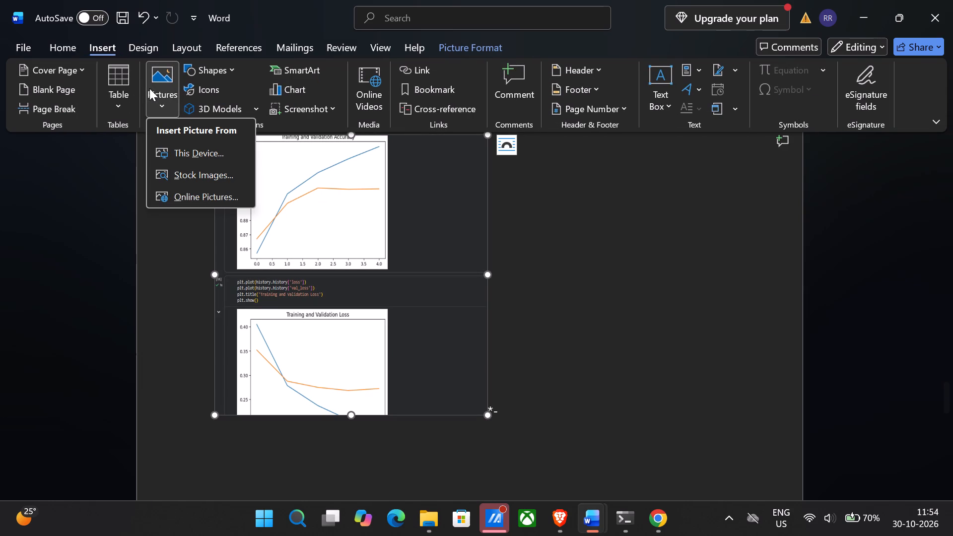
left_click(192, 149)
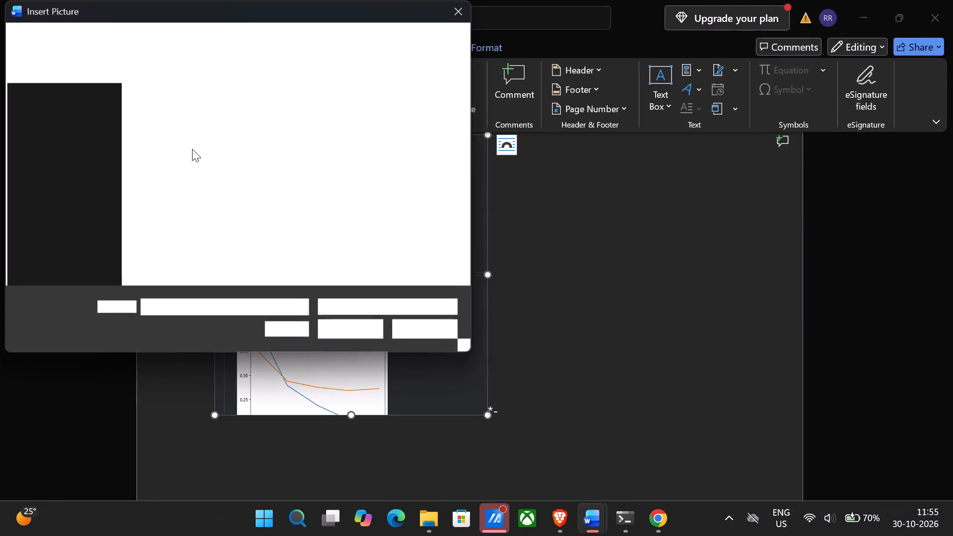
scroll(311, 220, "down", 20)
scroll(311, 220, "down", 18)
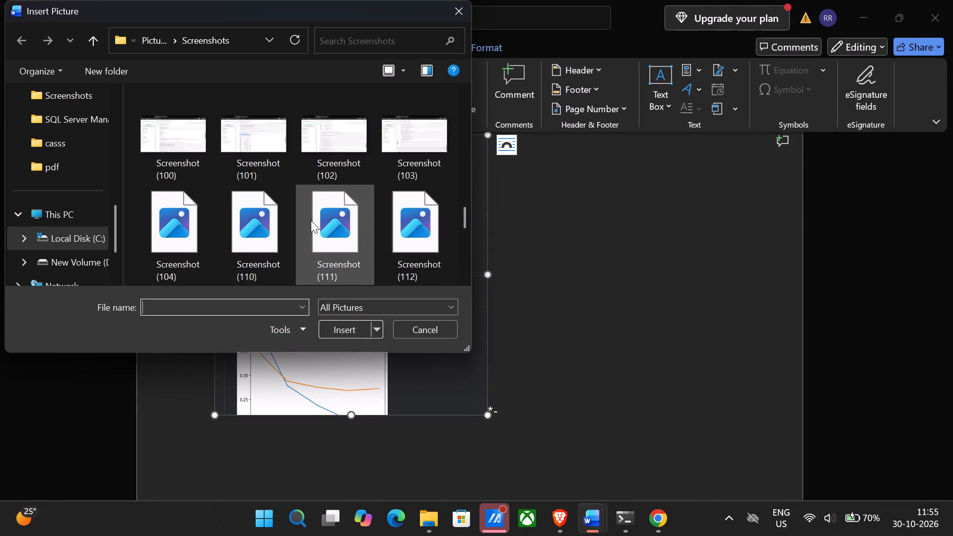
scroll(311, 220, "down", 12)
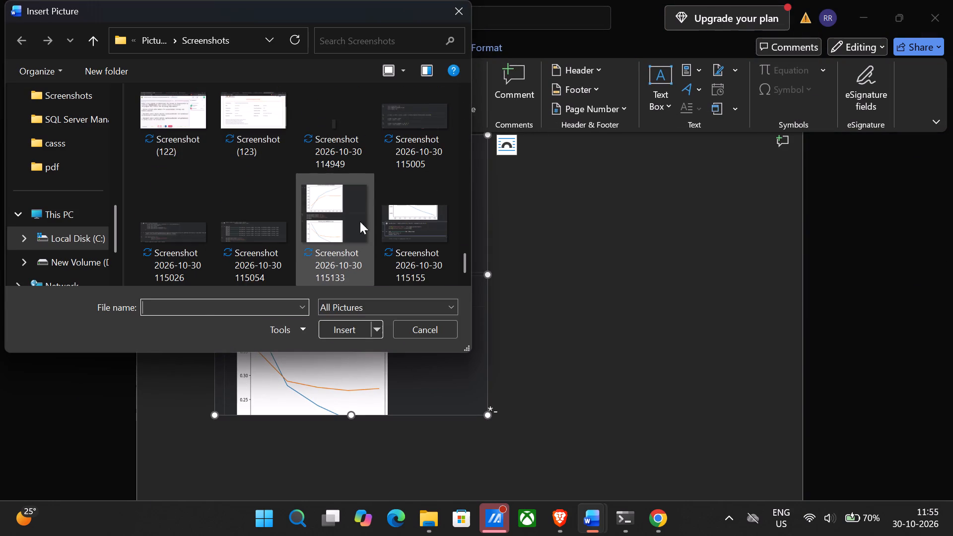
left_click(420, 233)
left_click(341, 329)
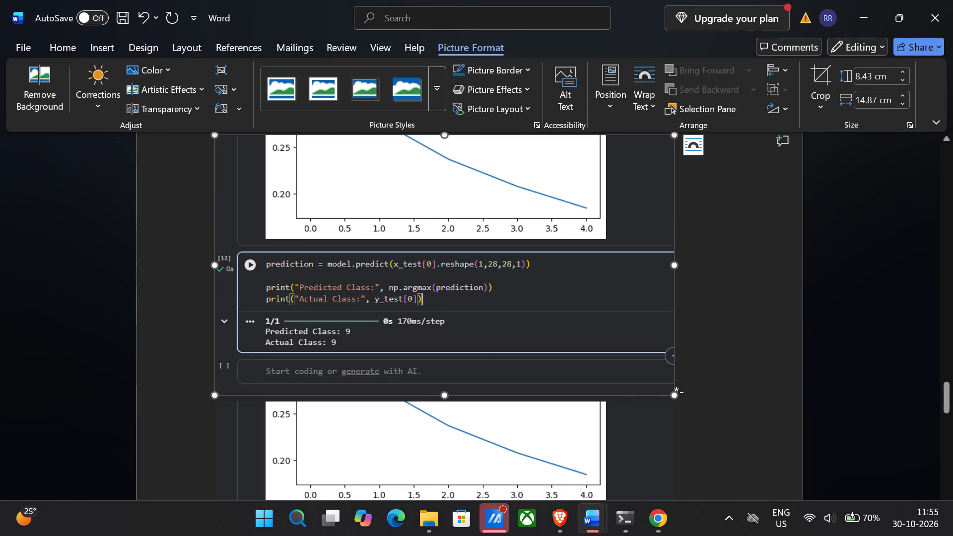
Narrow the lower of the two model.predict screenshots to a width of 6.46 cm, keeping its height.
scroll(660, 410, "down", 1)
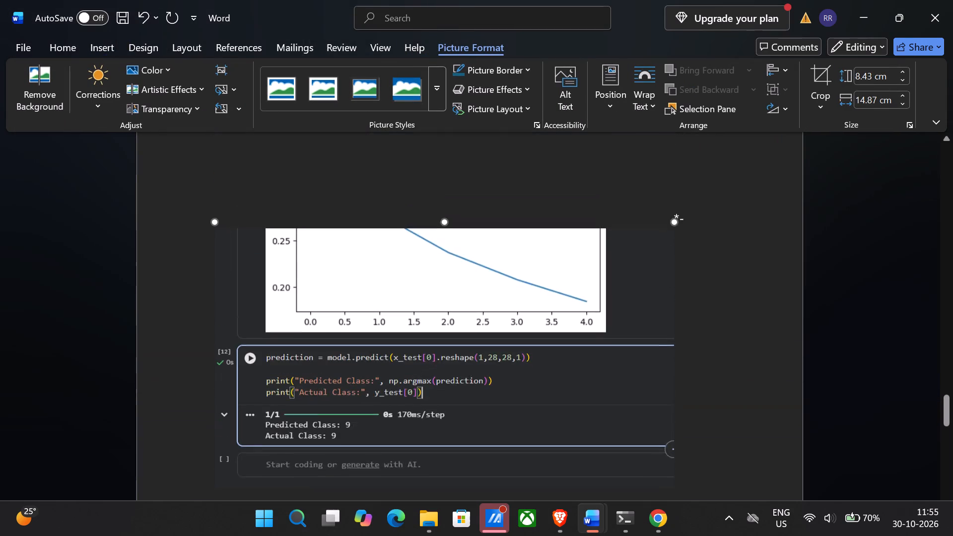
scroll(660, 410, "down", 1)
left_click(557, 390)
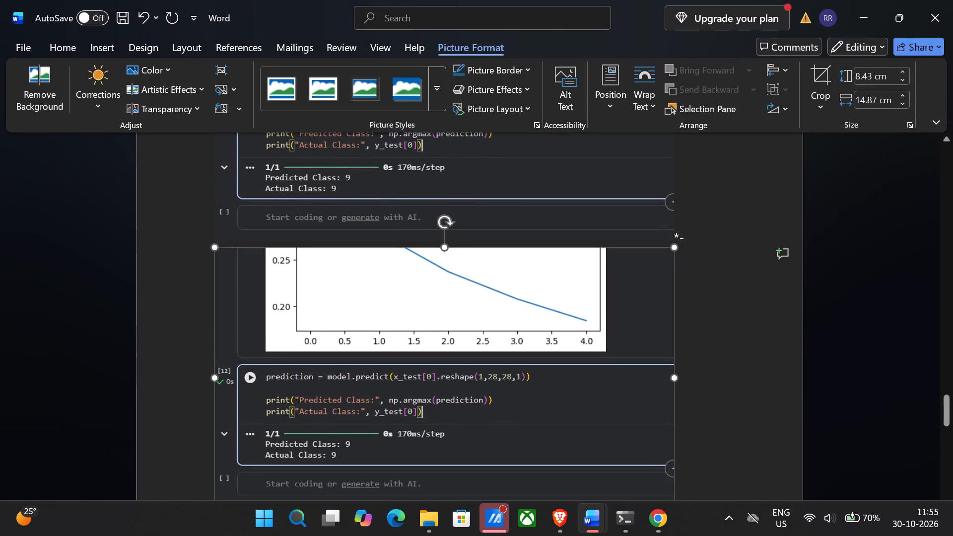
left_click_drag(674, 378, 418, 331)
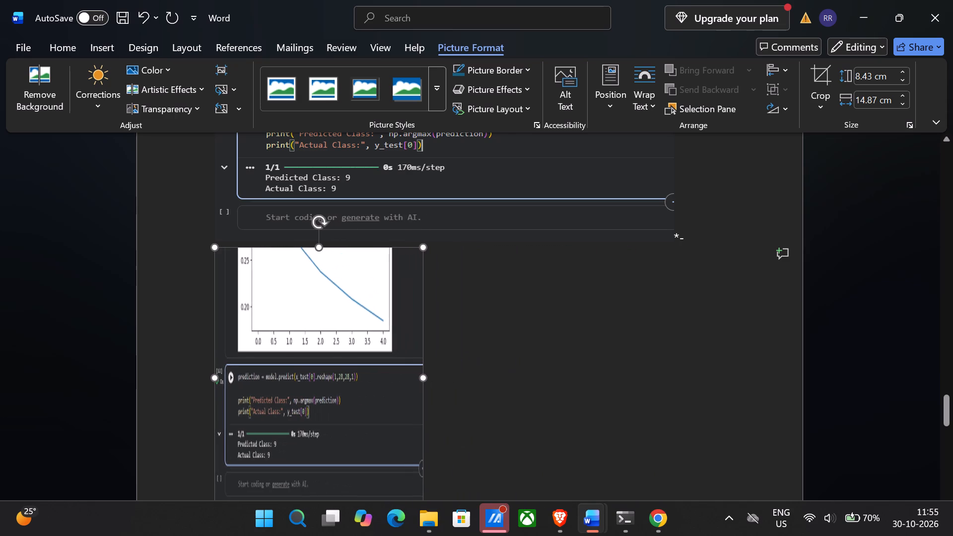
left_click_drag(418, 331, 414, 330)
Check the order and page layout of all inserted screenshots from the NLP conclusion down to the last prediction screenshot.
scroll(596, 373, "up", 3)
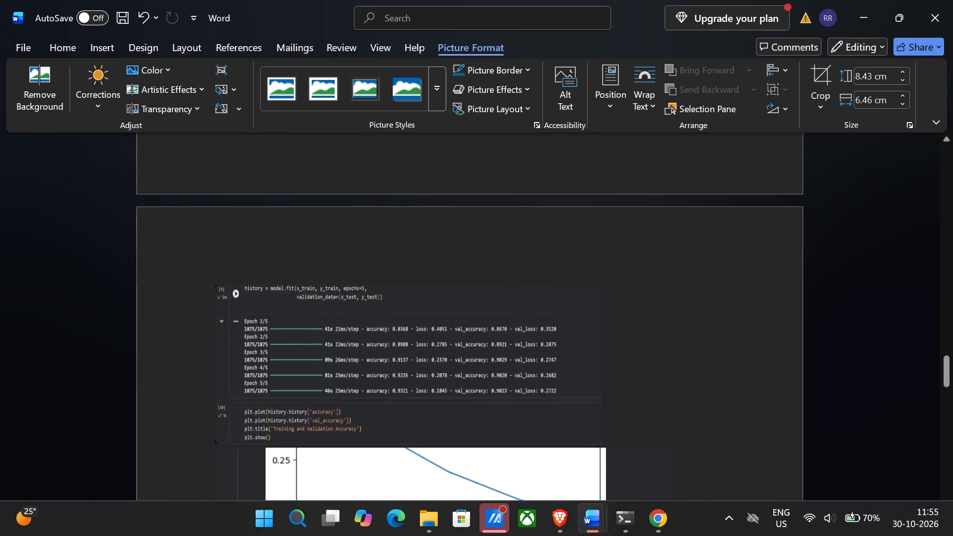
scroll(596, 373, "up", 17)
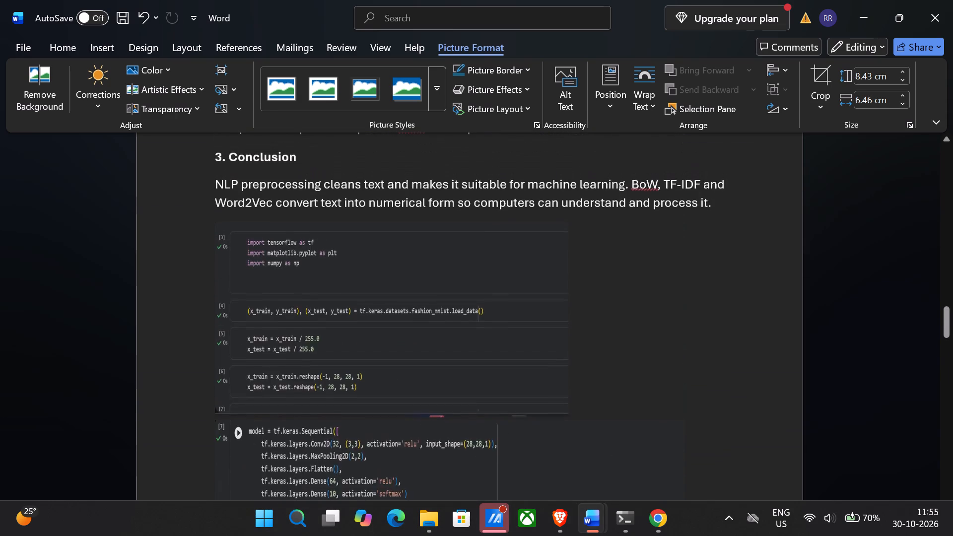
scroll(596, 373, "up", 4)
scroll(596, 373, "down", 13)
scroll(596, 373, "down", 9)
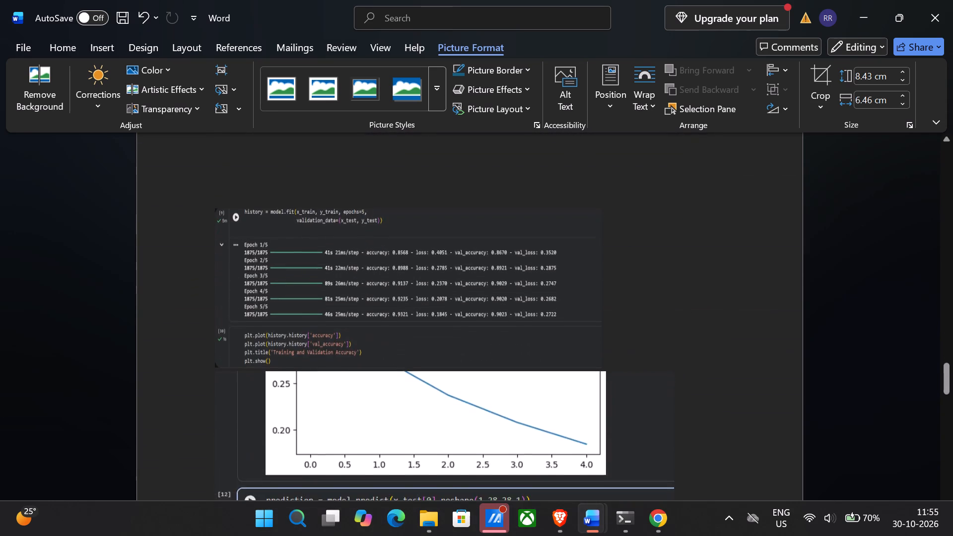
scroll(596, 373, "down", 10)
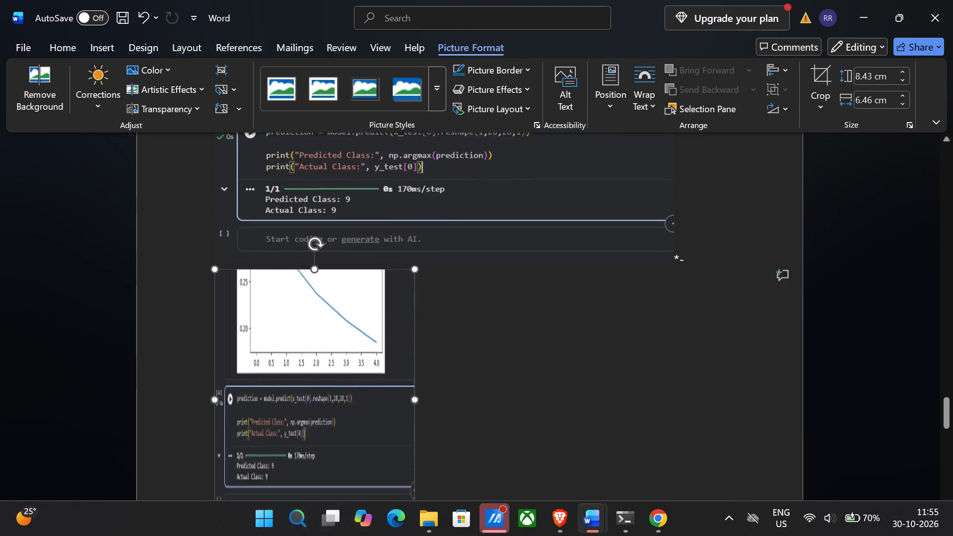
scroll(596, 373, "down", 4)
scroll(596, 373, "up", 16)
scroll(596, 373, "down", 6)
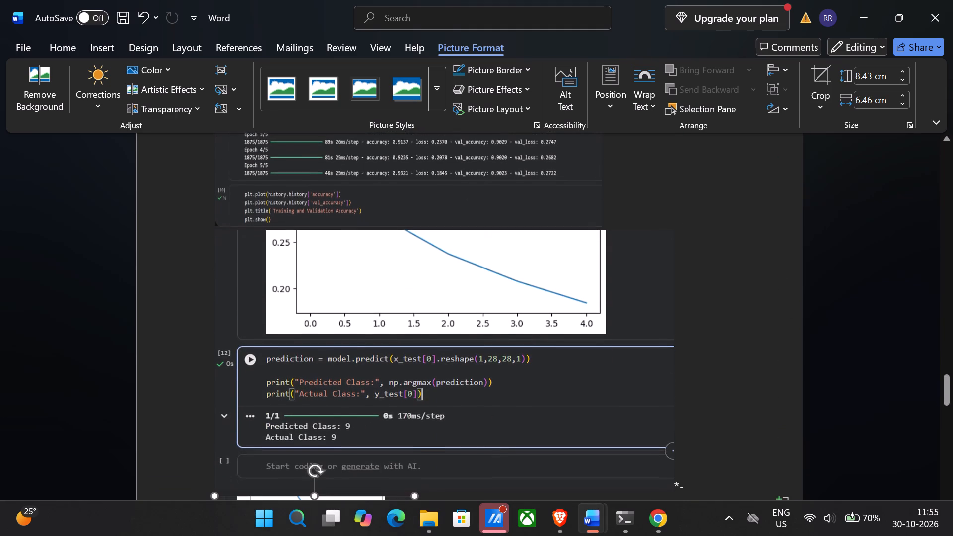
Narrow the upper model.predict screenshot, directly below the training screenshot, to a width of 11.65 cm, keeping its height.
left_click(596, 373)
left_click_drag(673, 356, 642, 351)
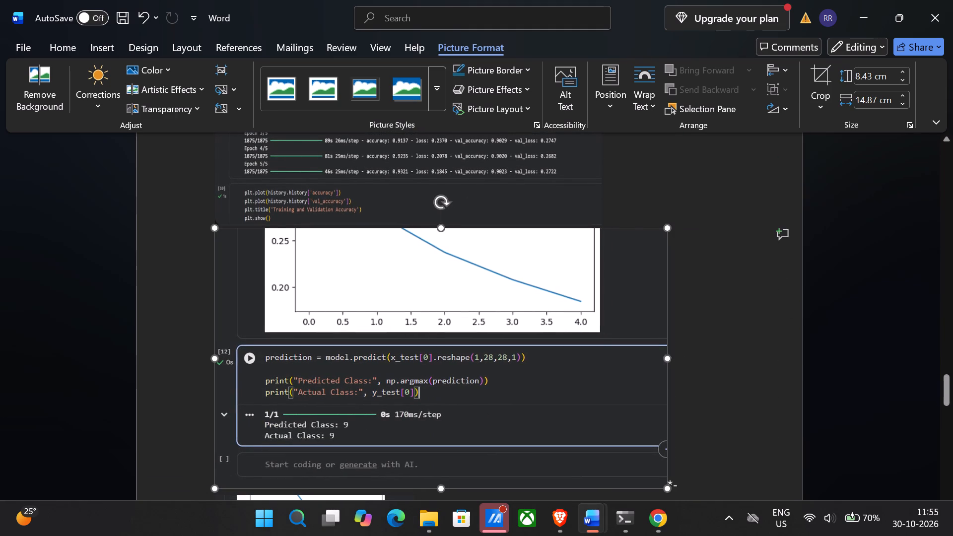
left_click_drag(642, 351, 575, 334)
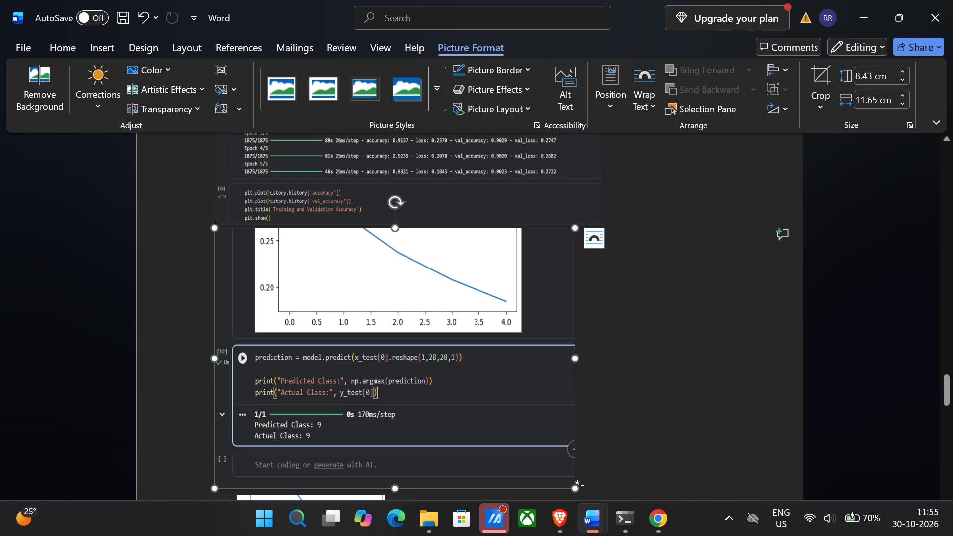
Switch to the 213h.ipynb Colab notebook in Chrome and view the model definition and model.compile cells [7] and [8].
left_click(654, 461)
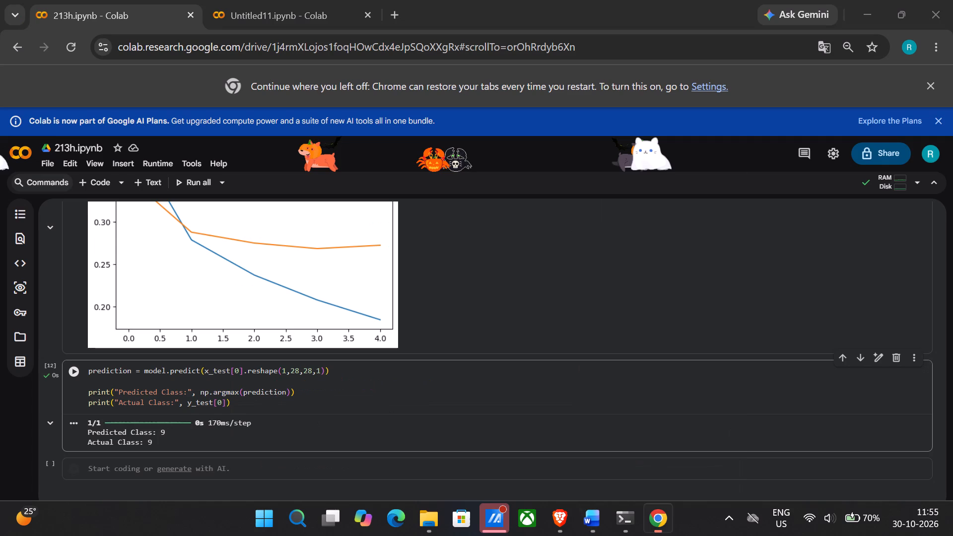
scroll(510, 255, "up", 6)
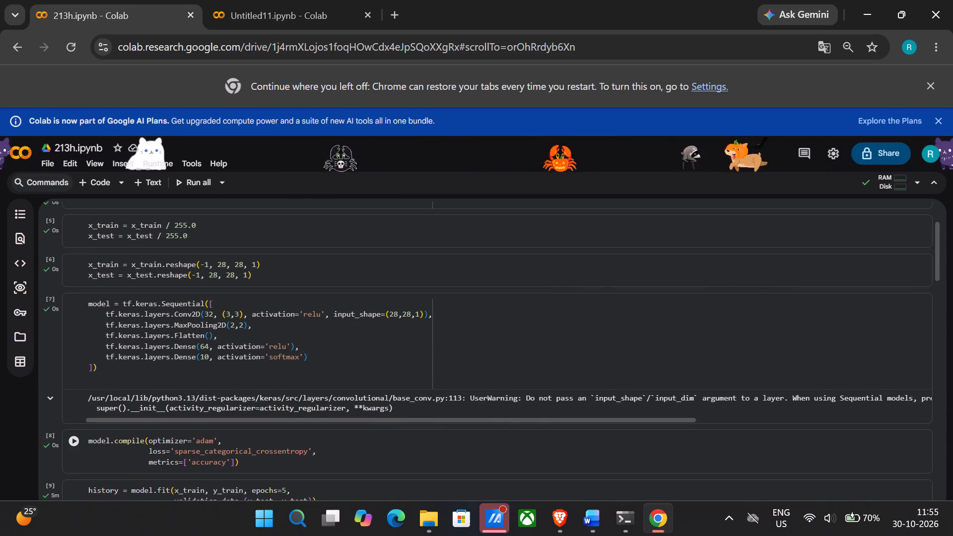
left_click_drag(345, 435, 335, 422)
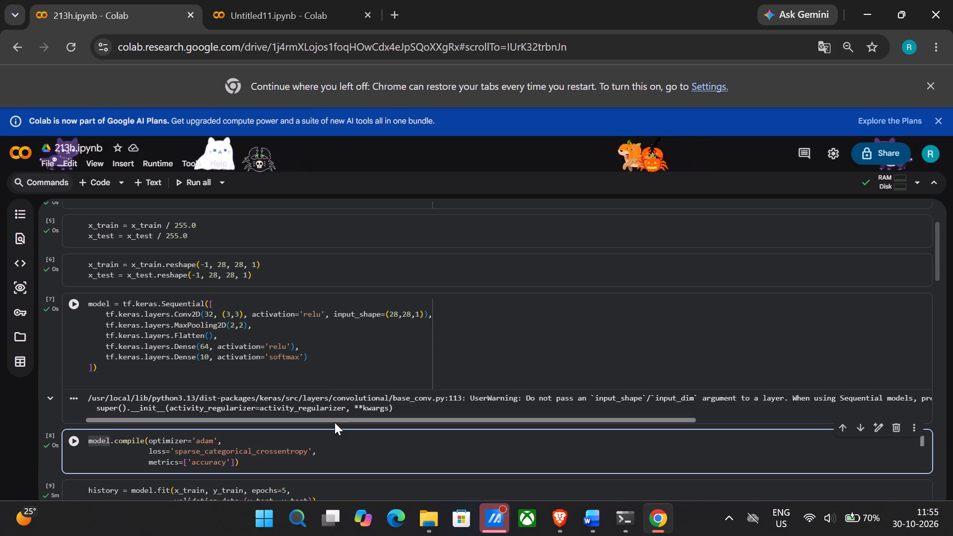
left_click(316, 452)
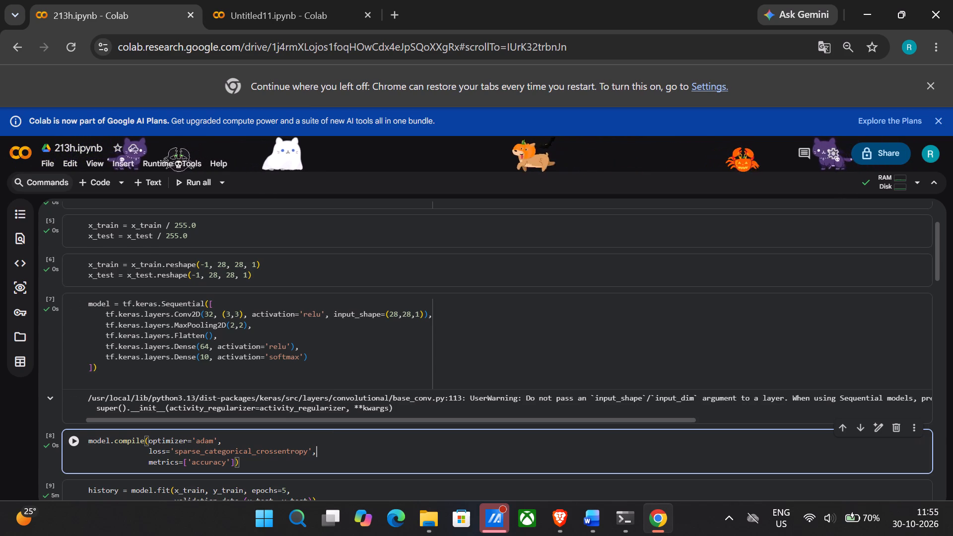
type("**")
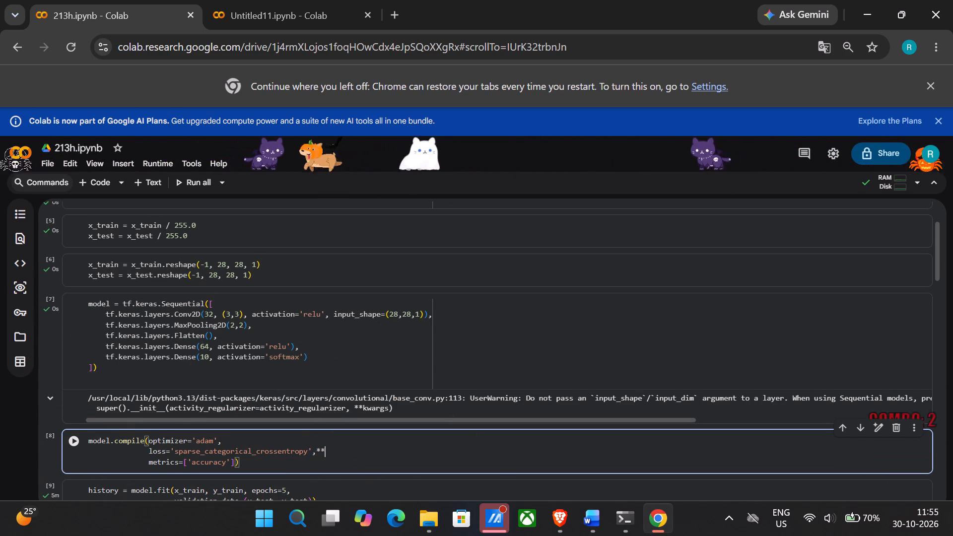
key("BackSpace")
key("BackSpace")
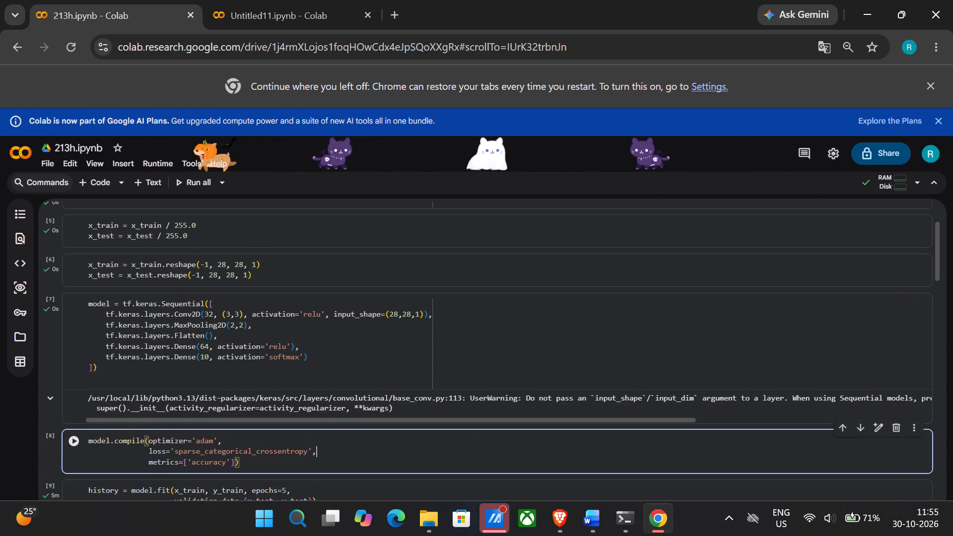
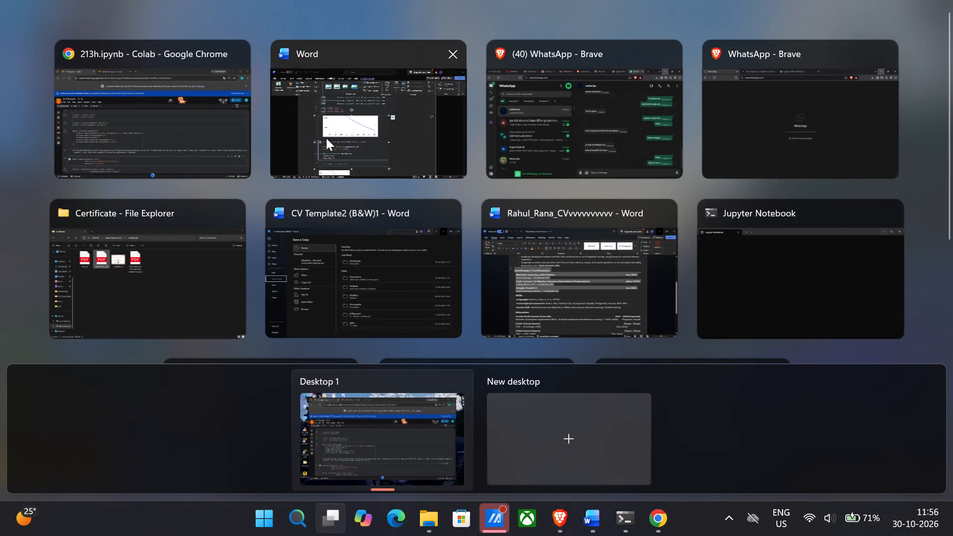
Switch back to Word and narrow the upper model.predict screenshot, keeping its height, until the lower one fits beside it on the same line.
left_click(326, 138)
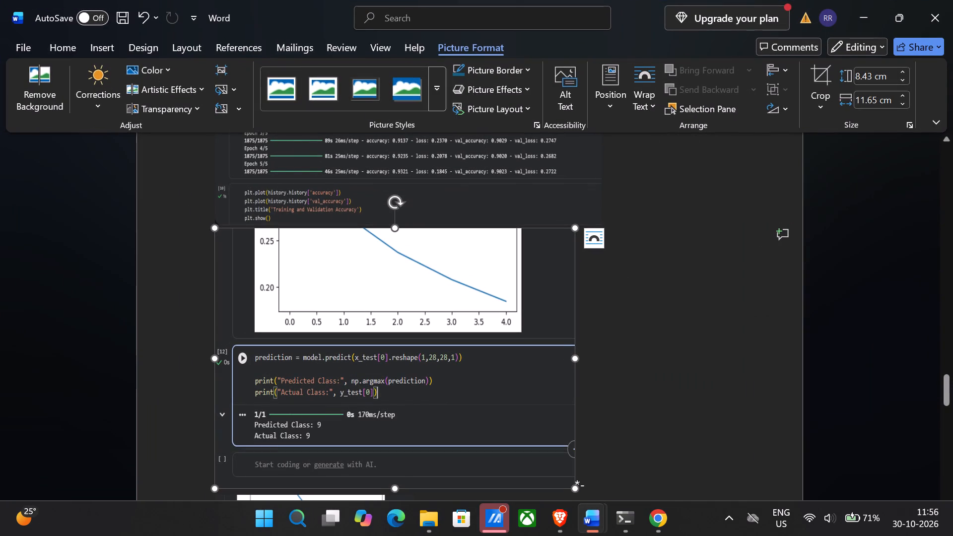
left_click_drag(573, 357, 322, 294)
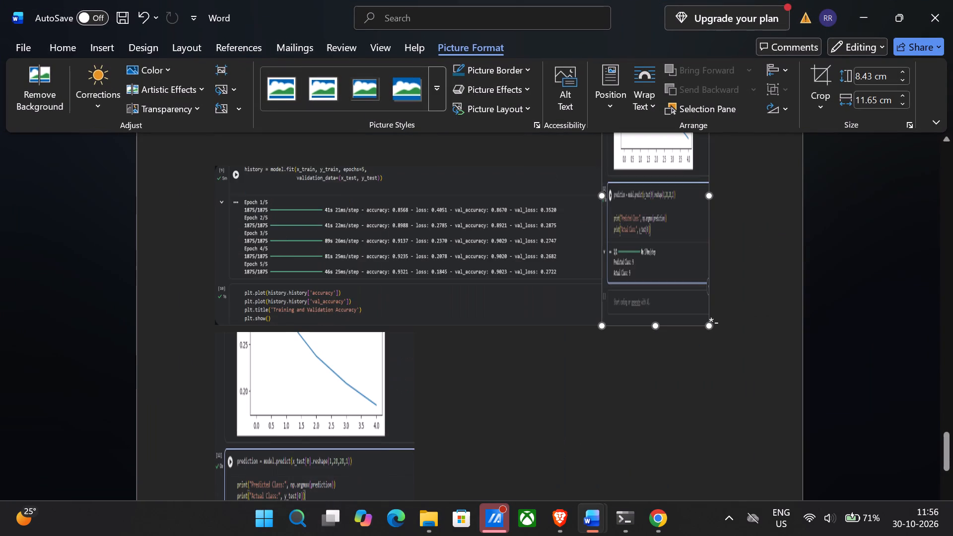
left_click_drag(322, 294, 462, 307)
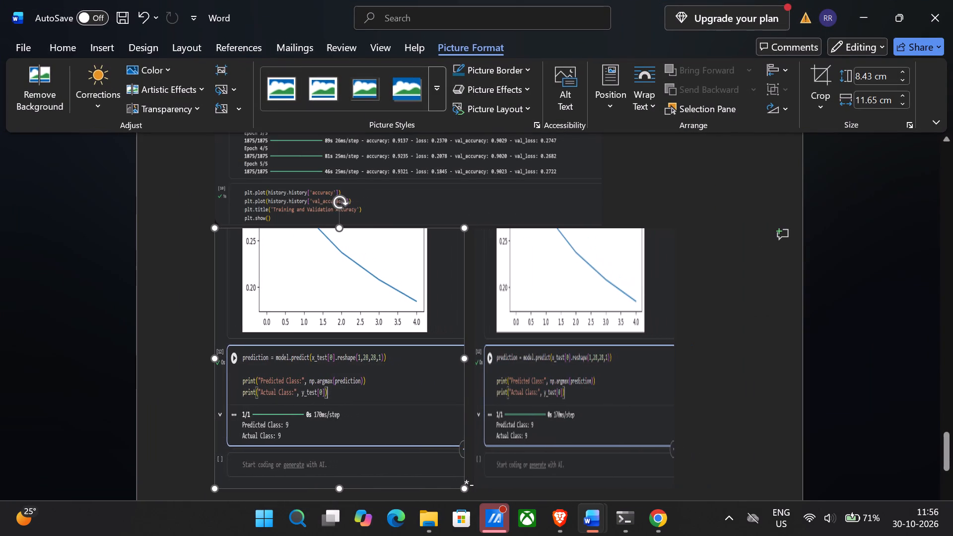
left_click_drag(462, 307, 462, 308)
left_click(740, 320)
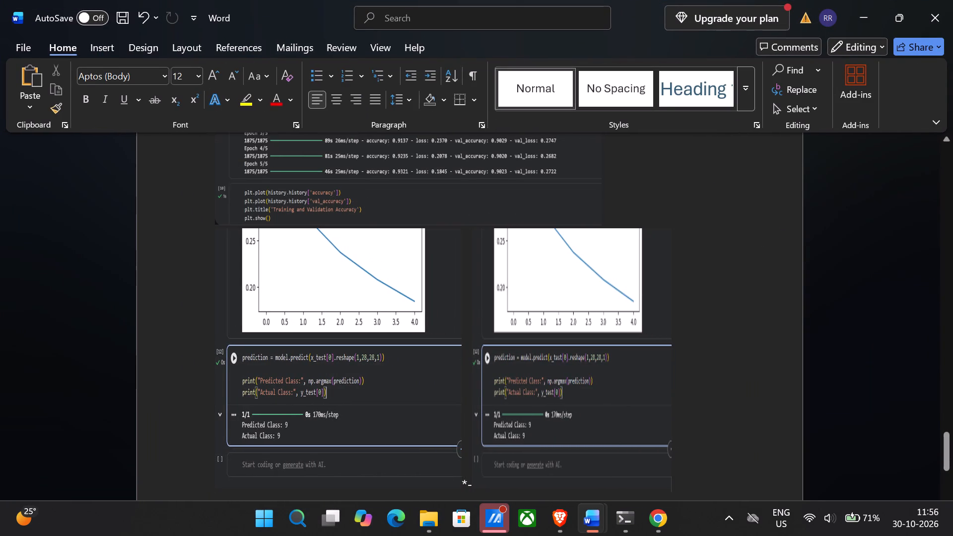
Cut the duplicate model.predict screenshot, the narrower of the two side-by-side copies, out of the document.
scroll(665, 303, "left", 1)
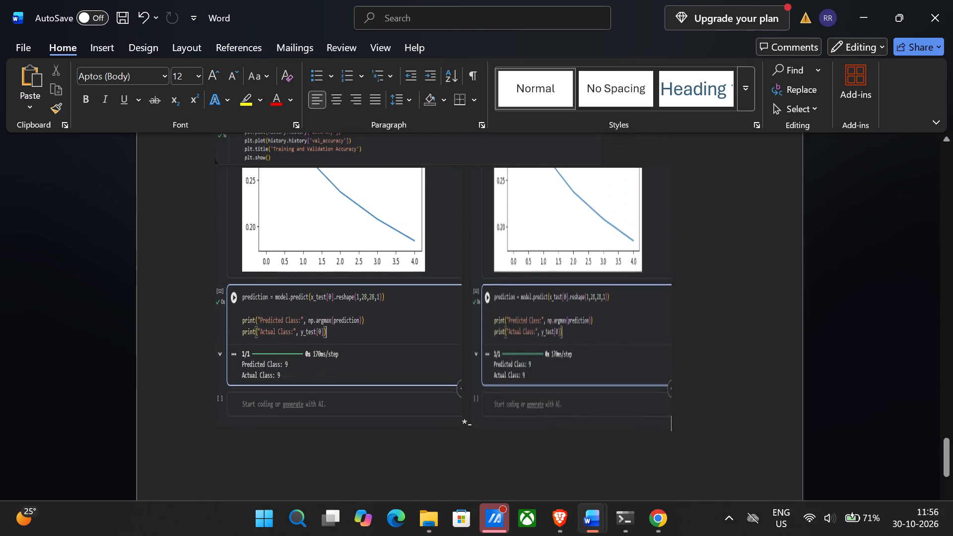
left_click(597, 295)
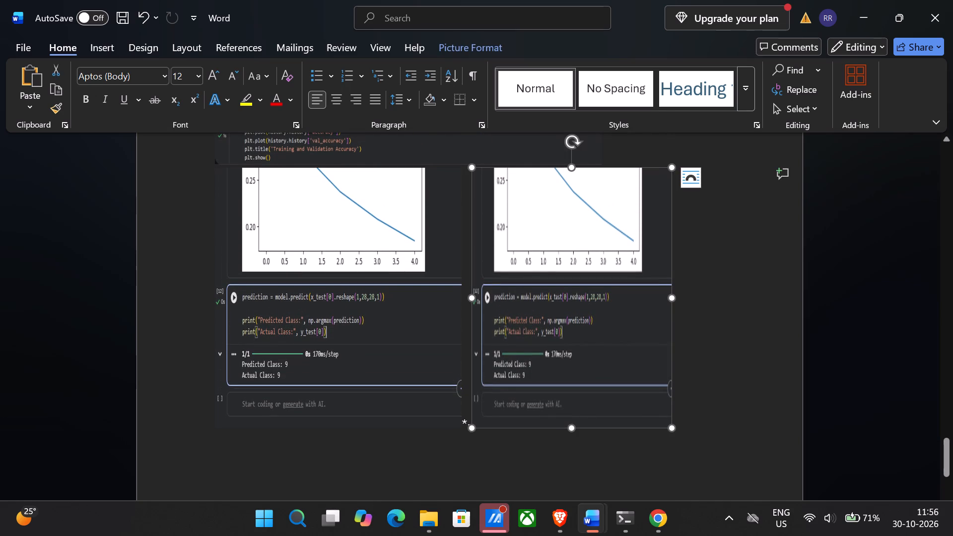
right_click(574, 331)
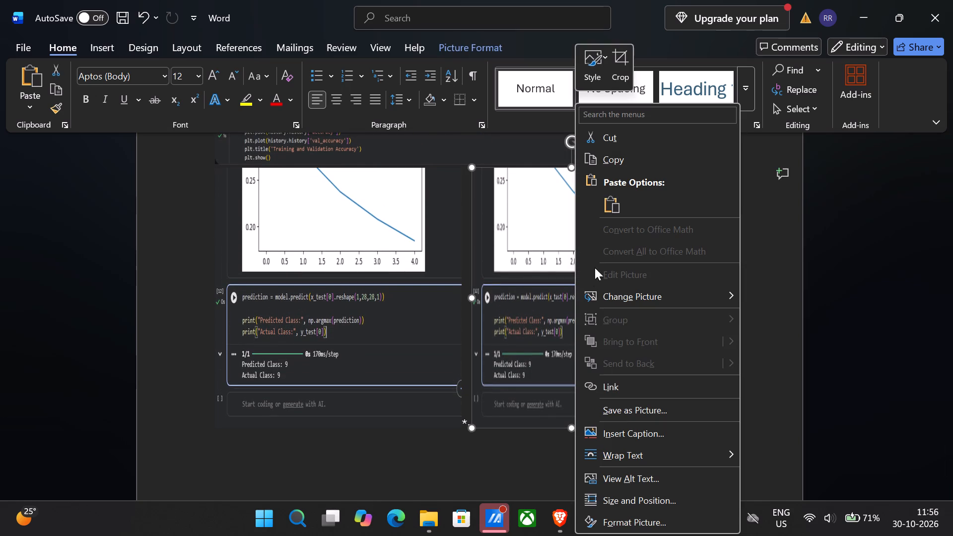
left_click(618, 138)
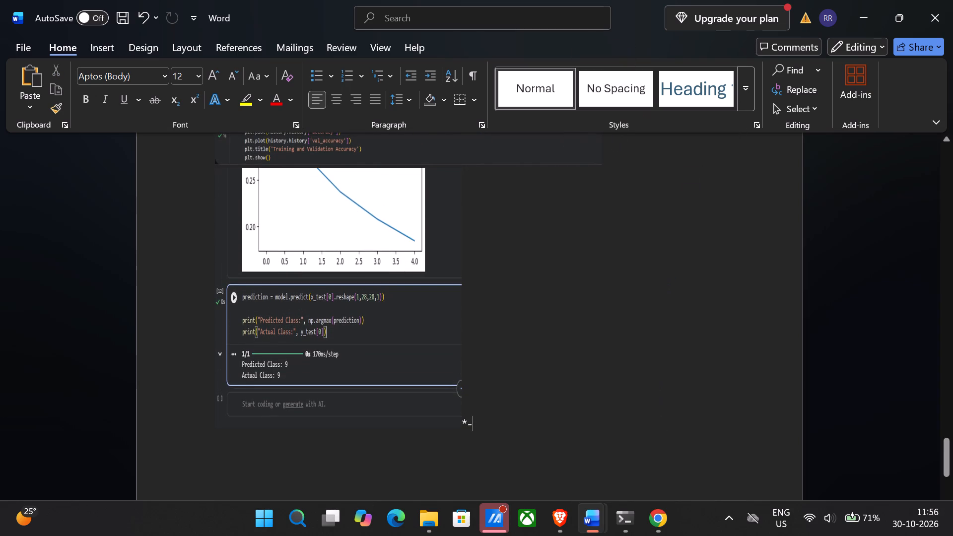
Check the order and layout of the inserted screenshots from the NLP conclusion down to the remaining model.predict screenshot.
scroll(502, 377, "up", 20)
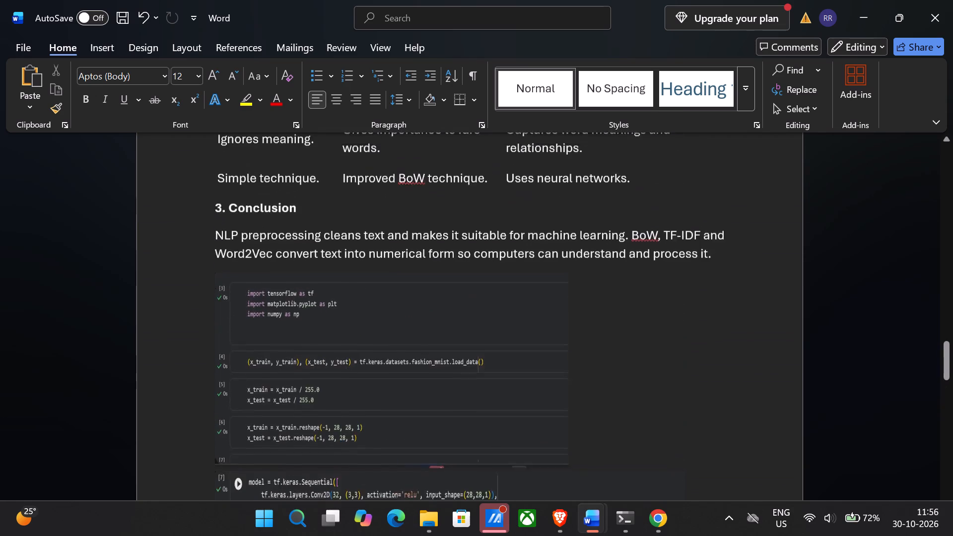
scroll(498, 454, "up", 9)
scroll(498, 454, "down", 7)
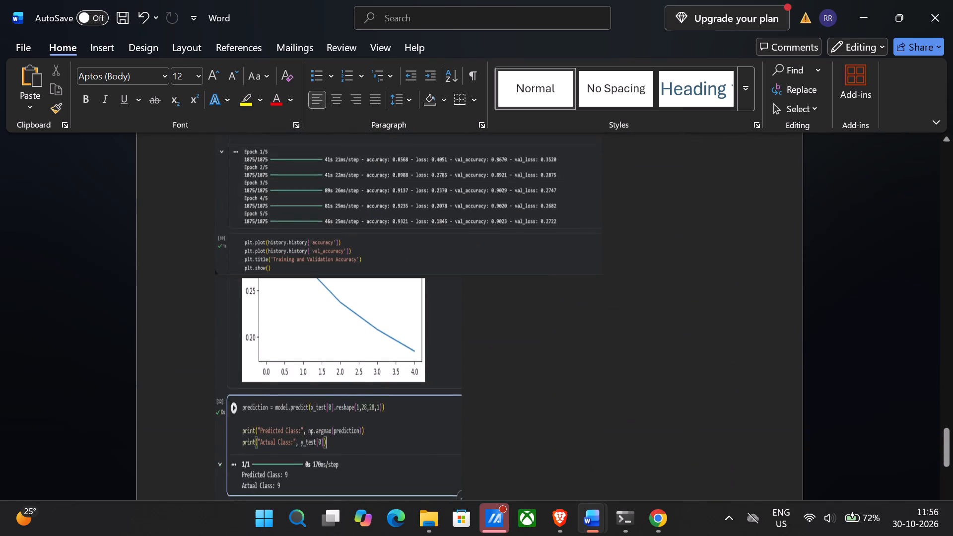
scroll(498, 454, "down", 19)
scroll(498, 454, "up", 2)
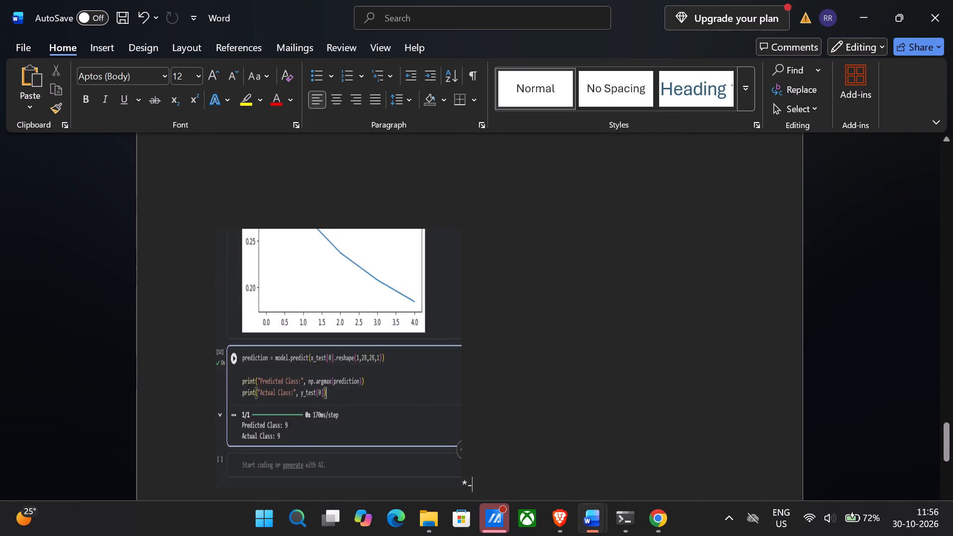
scroll(498, 454, "up", 1)
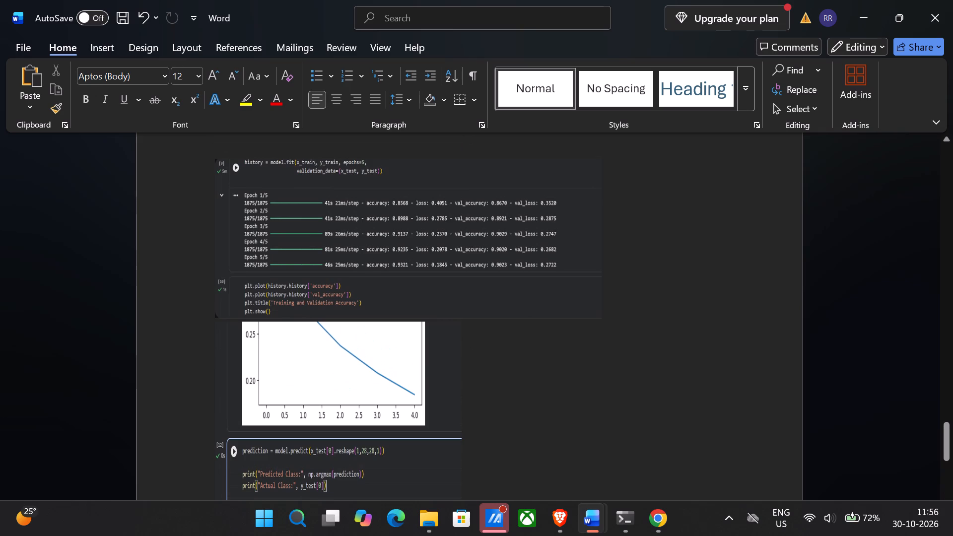
scroll(498, 392, "down", 4)
left_click(502, 442)
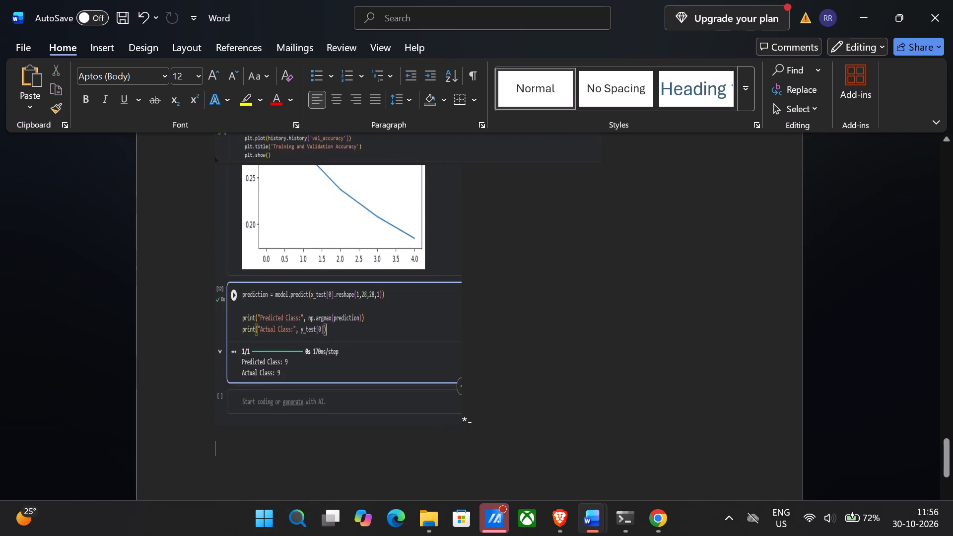
left_click(107, 43)
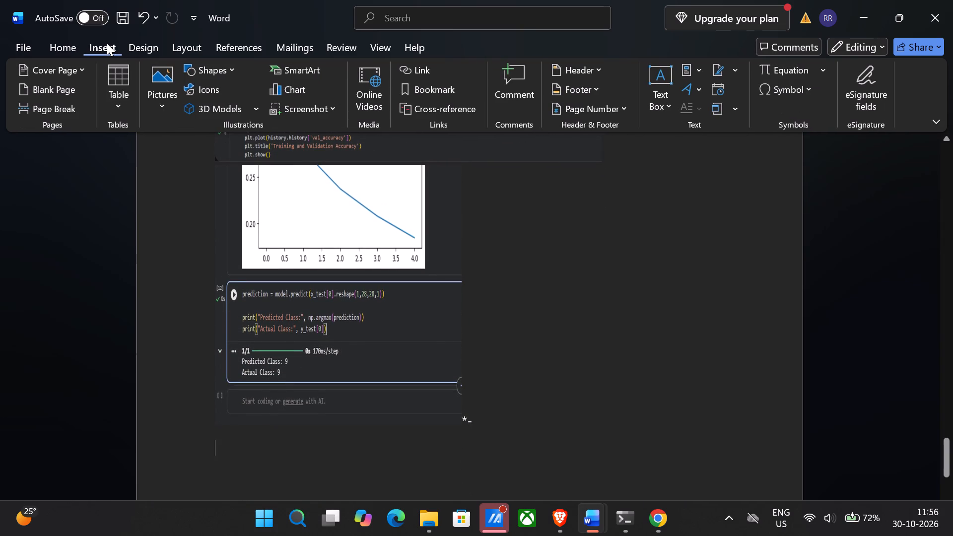
left_click(159, 88)
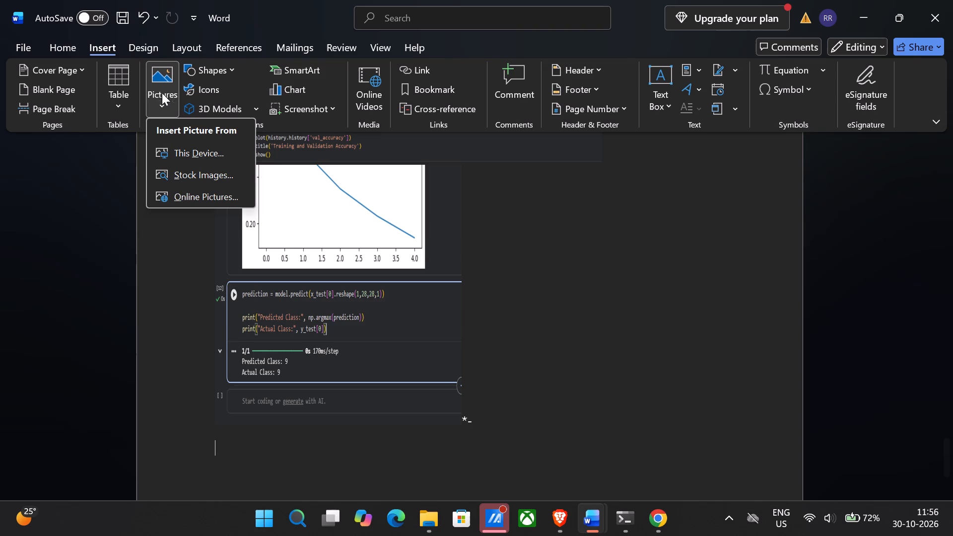
left_click(185, 157)
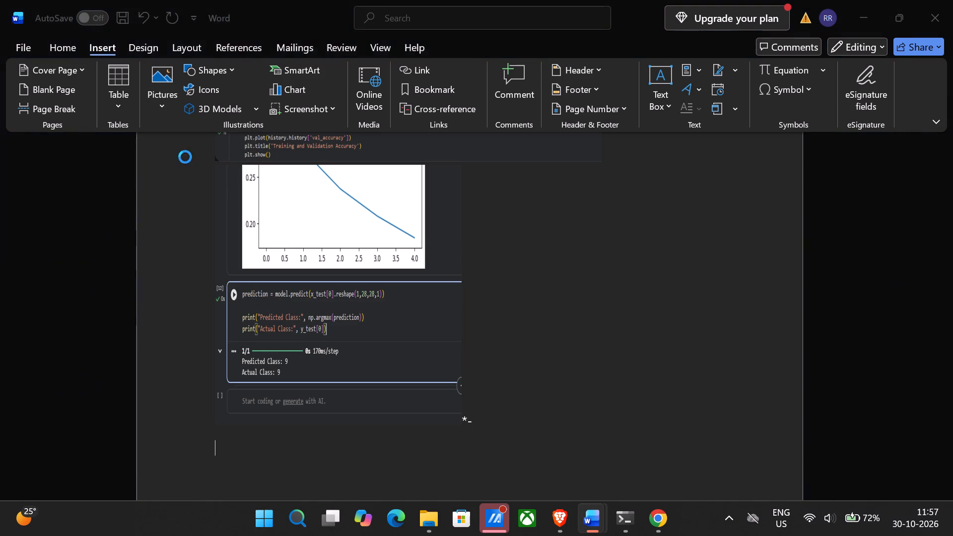
scroll(383, 250, "down", 20)
scroll(383, 250, "down", 4)
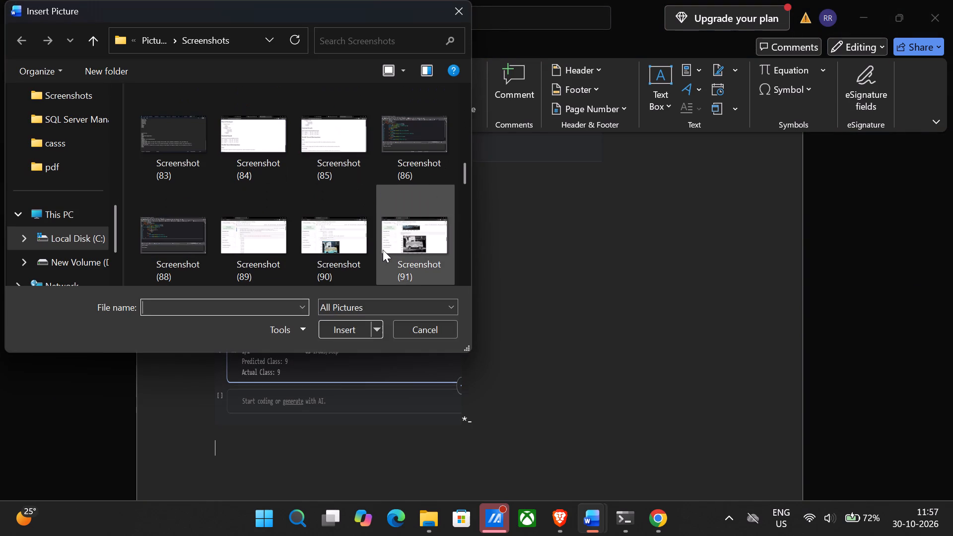
scroll(383, 250, "down", 10)
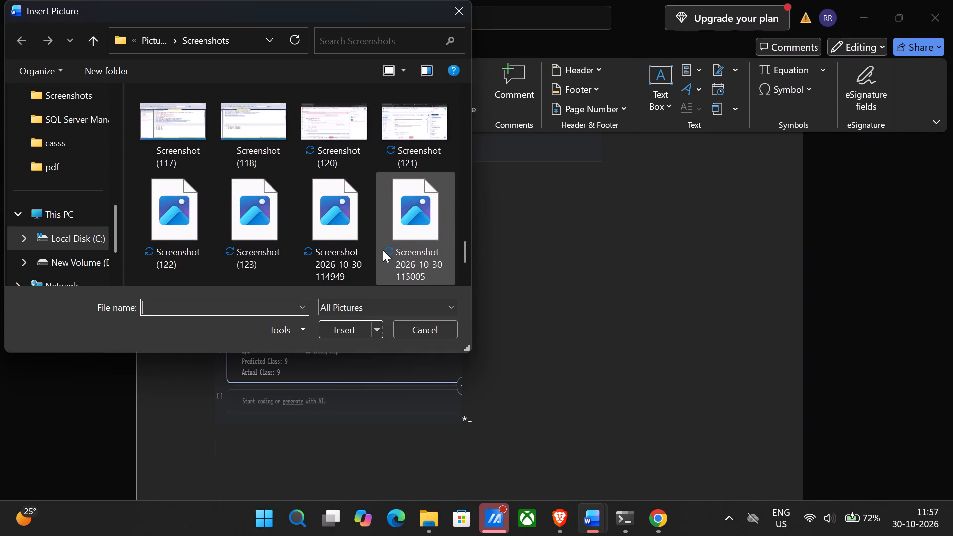
scroll(383, 250, "down", 9)
left_click(305, 219)
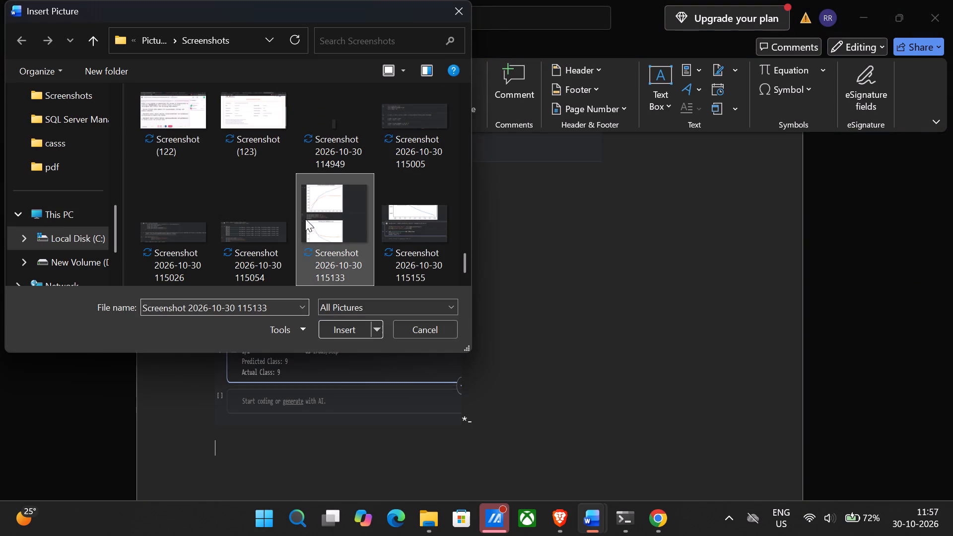
left_click(347, 330)
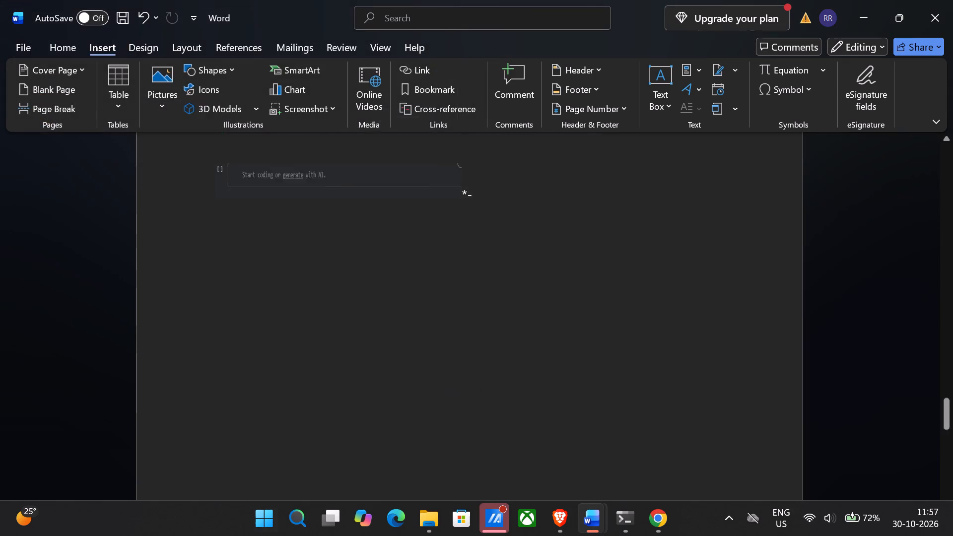
Shrink the newly inserted accuracy and loss plots screenshot proportionally to roughly two thirds of its inserted size.
scroll(559, 363, "down", 2)
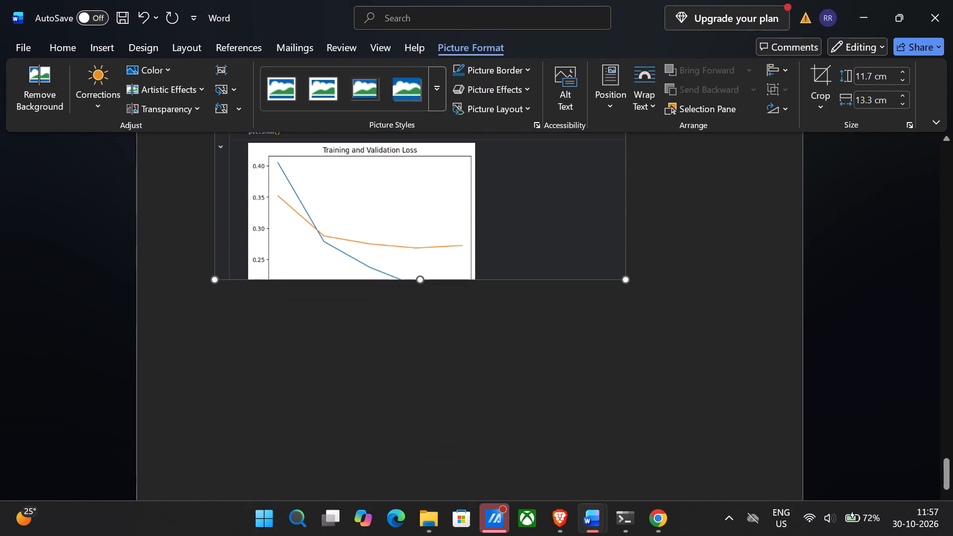
left_click_drag(626, 279, 446, 169)
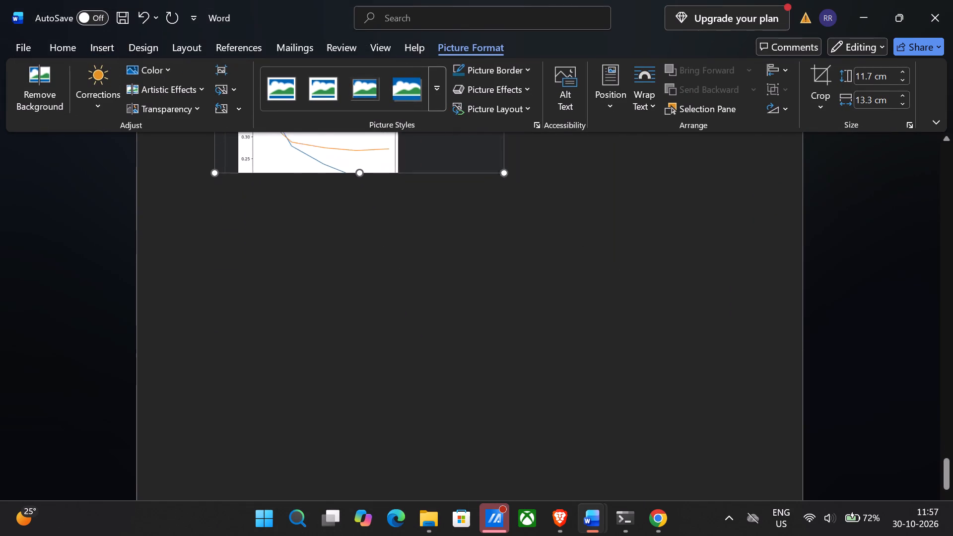
left_click_drag(446, 169, 425, 155)
Enter the text 696 directly in front of the accuracy and loss plots screenshot.
scroll(514, 251, "up", 2)
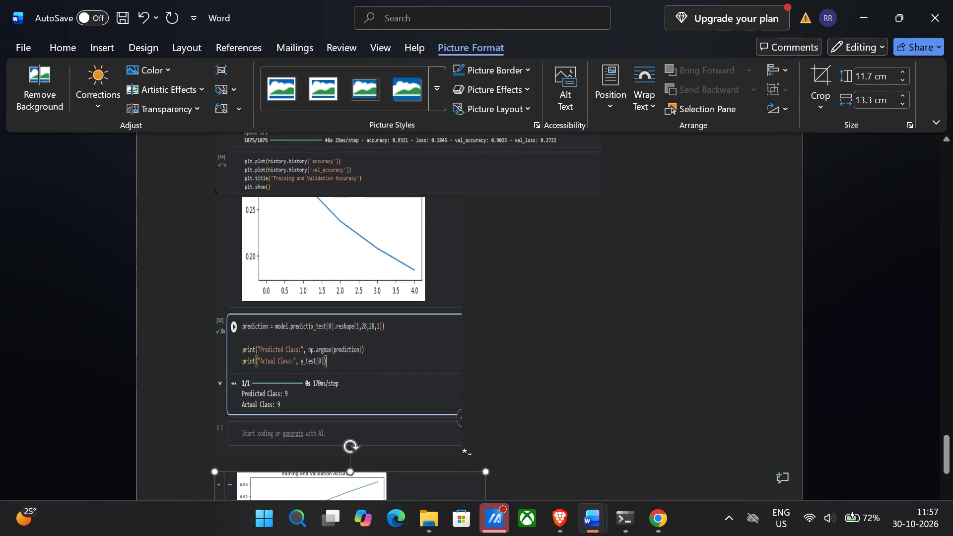
scroll(514, 251, "up", 8)
scroll(514, 251, "up", 13)
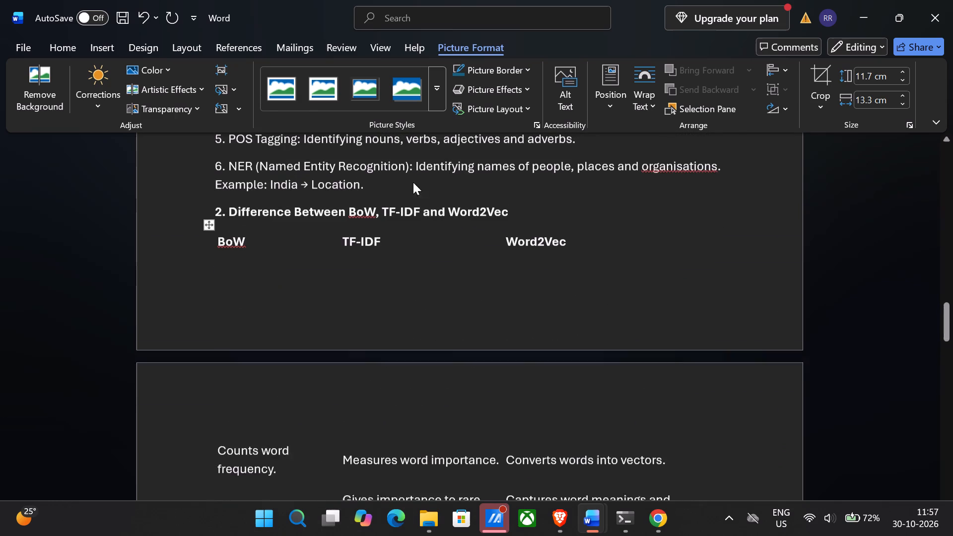
left_click(215, 6)
type("69")
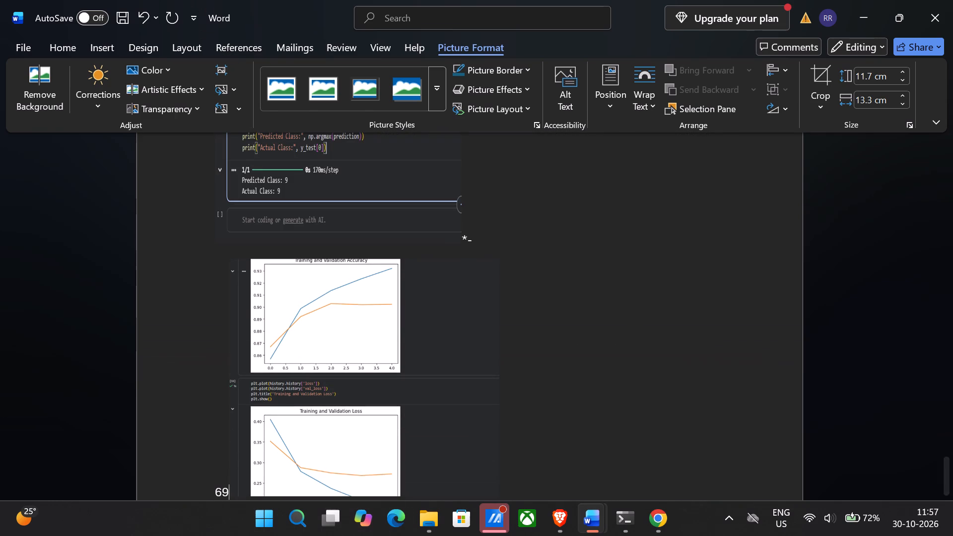
left_click(218, 10)
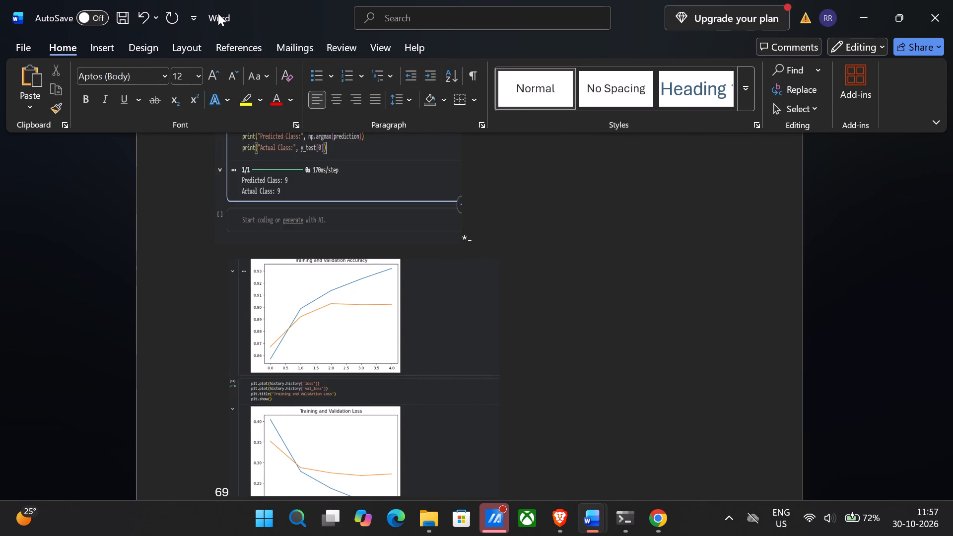
left_click(219, 17)
key("6")
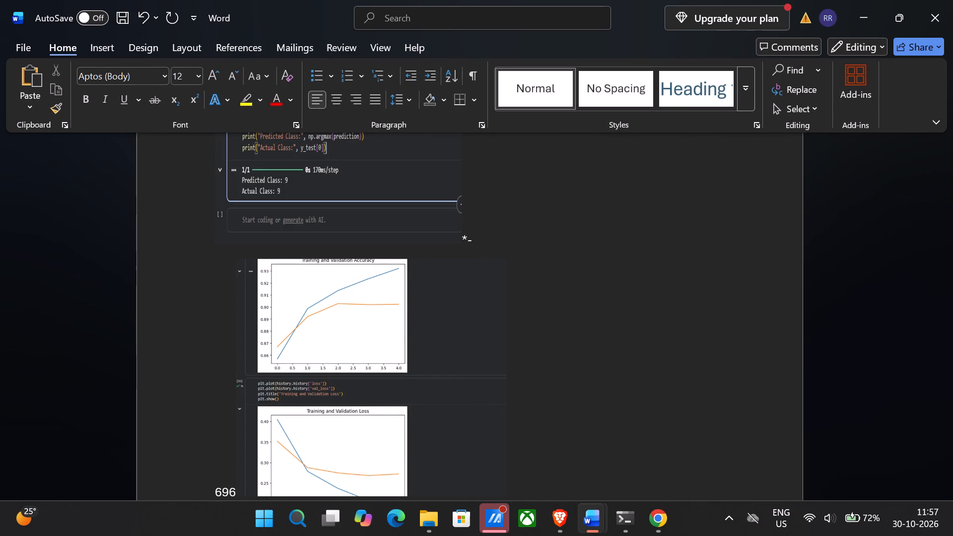
Save the document as "Hema cab231" in the OneDrive Desktop folder.
scroll(485, 303, "down", 5)
scroll(485, 303, "up", 10)
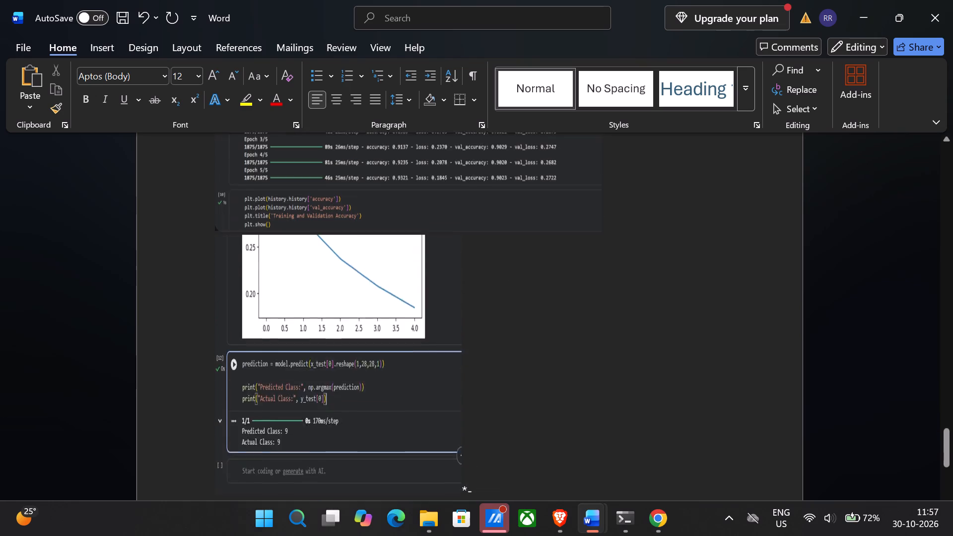
scroll(485, 303, "up", 13)
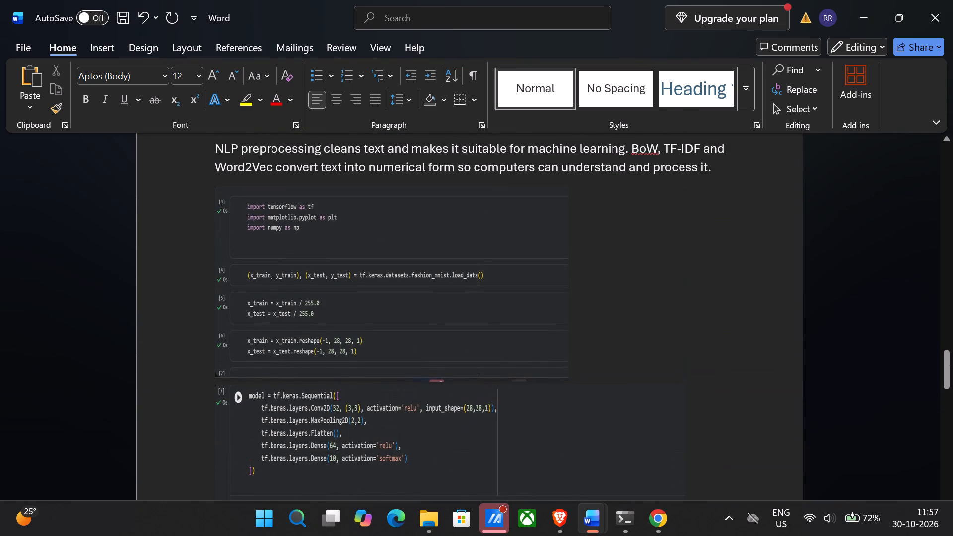
key("ctrl+s")
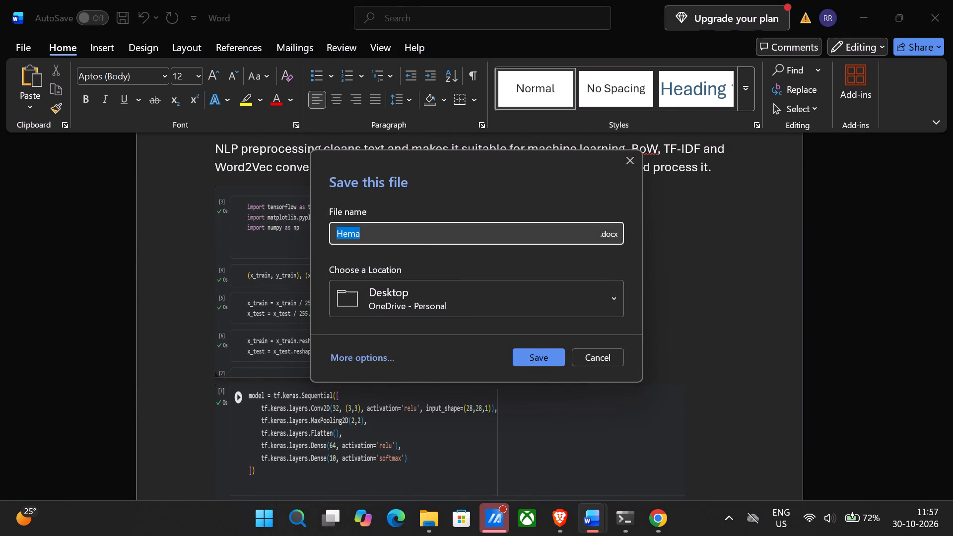
left_click(412, 234)
key("space")
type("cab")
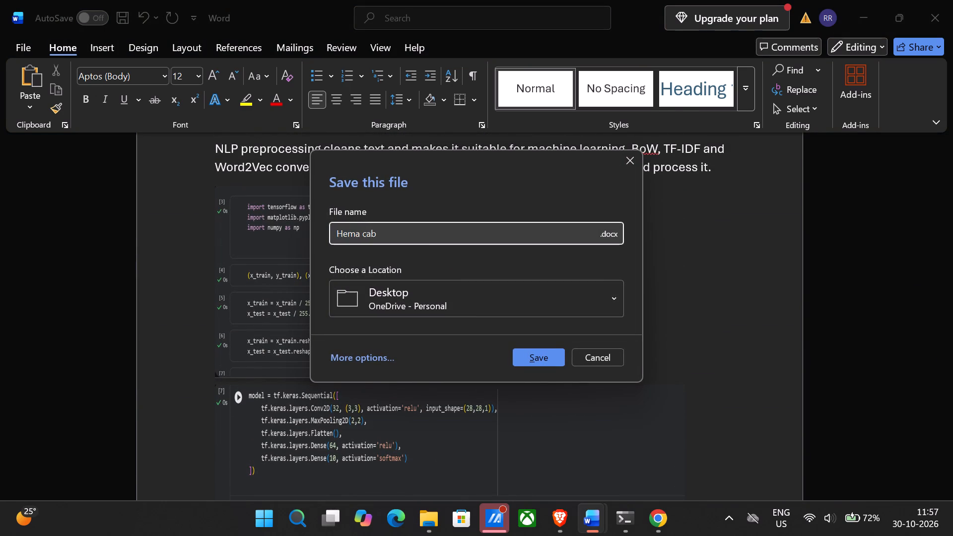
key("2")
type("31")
left_click(498, 306)
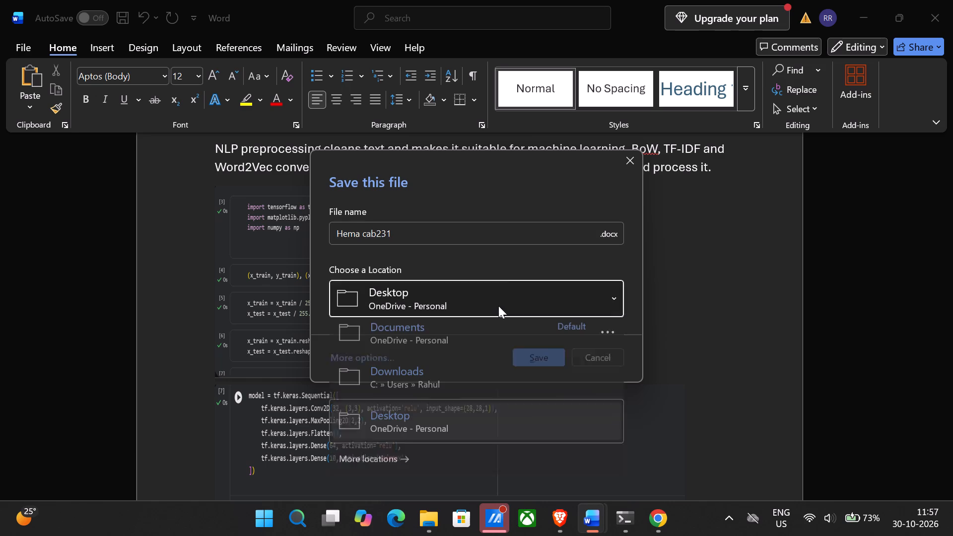
left_click(474, 425)
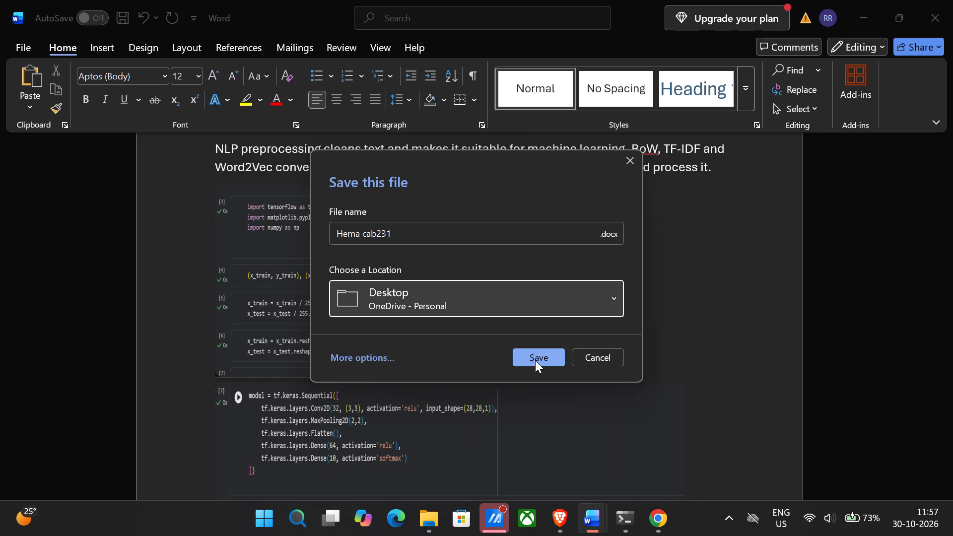
left_click(535, 360)
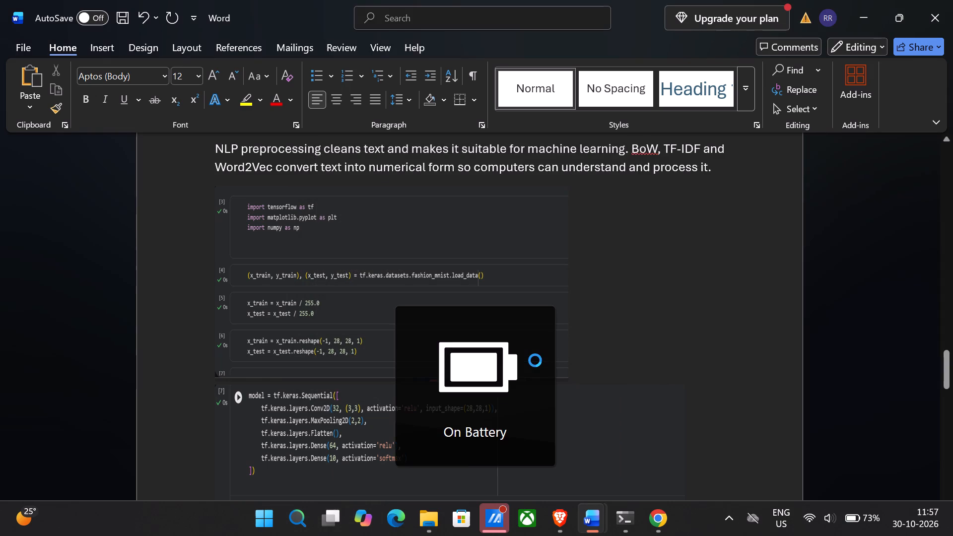
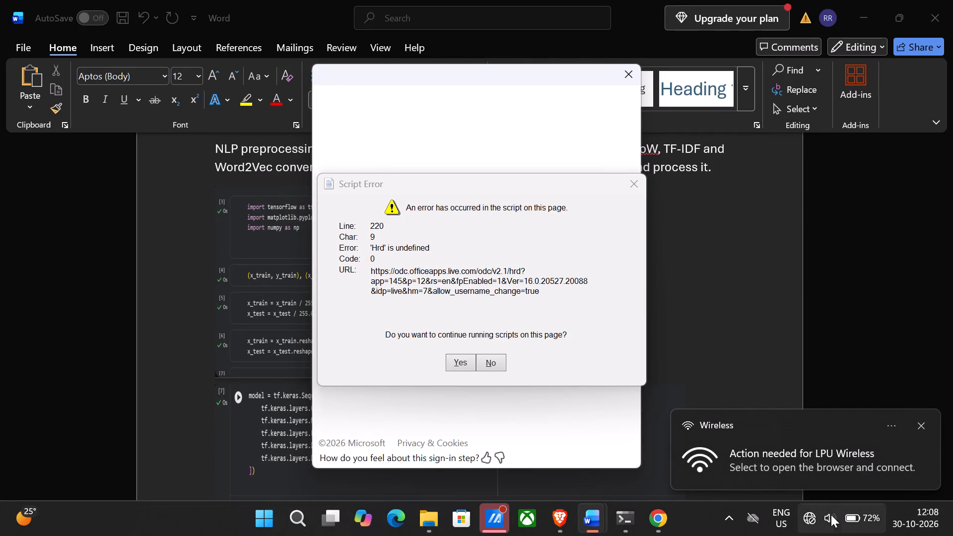
Open the browser sign-in page for the LPU Wireless network.
left_click(809, 518)
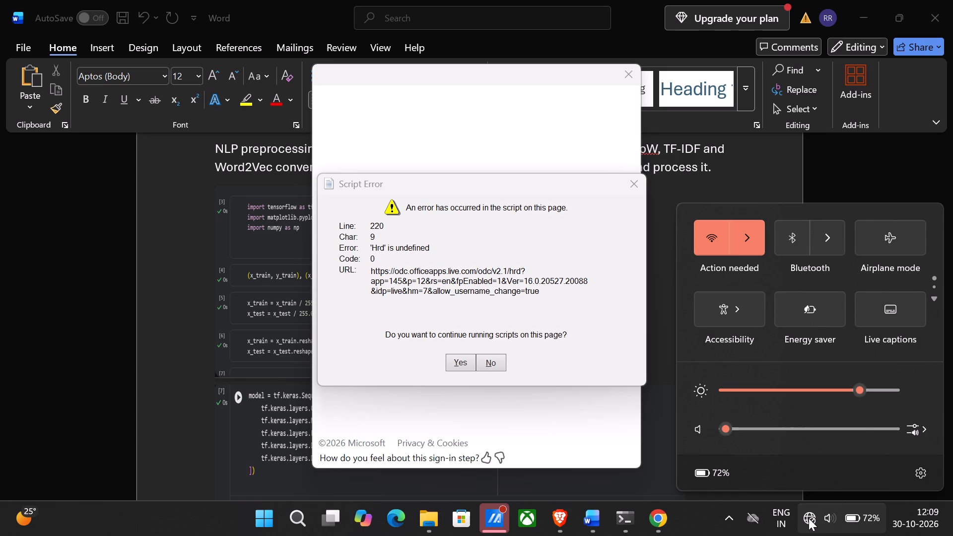
left_click(748, 241)
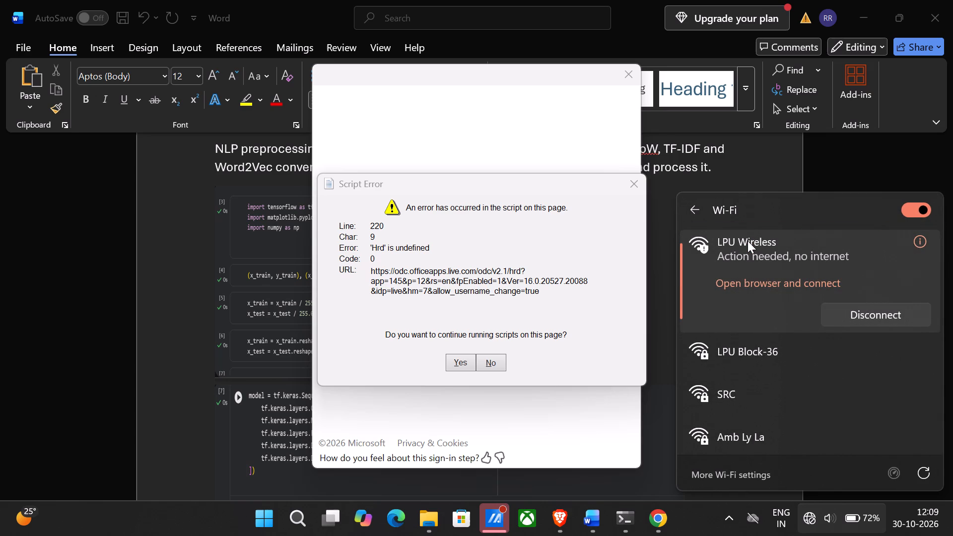
left_click(773, 290)
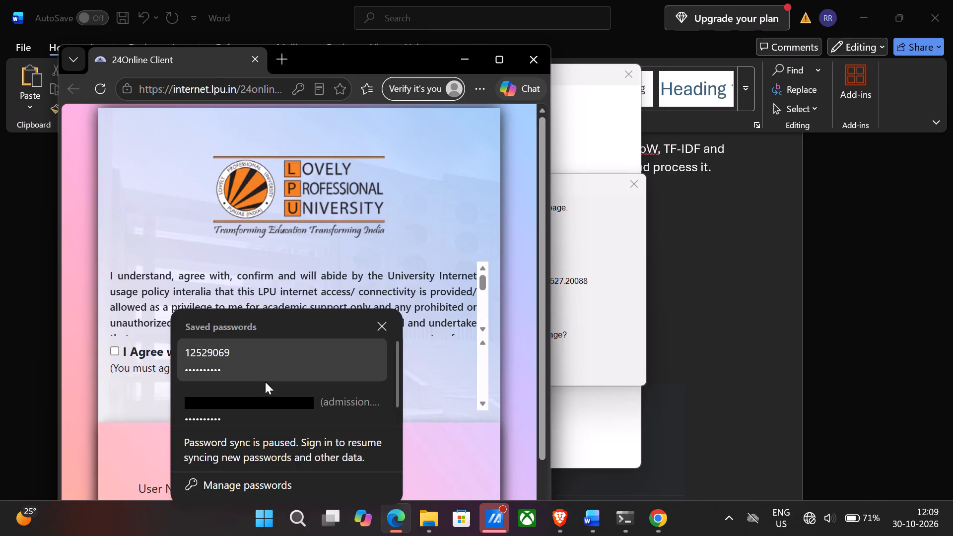
Log in to the university internet portal with the first saved account, agreeing to the terms and conditions.
left_click(254, 362)
left_click(116, 351)
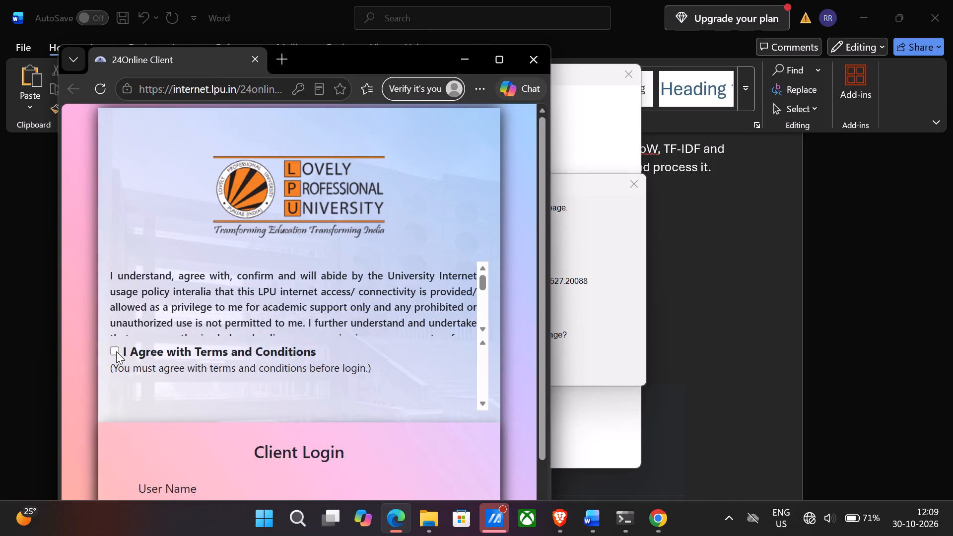
scroll(298, 274, "down", 1)
scroll(314, 457, "down", 3)
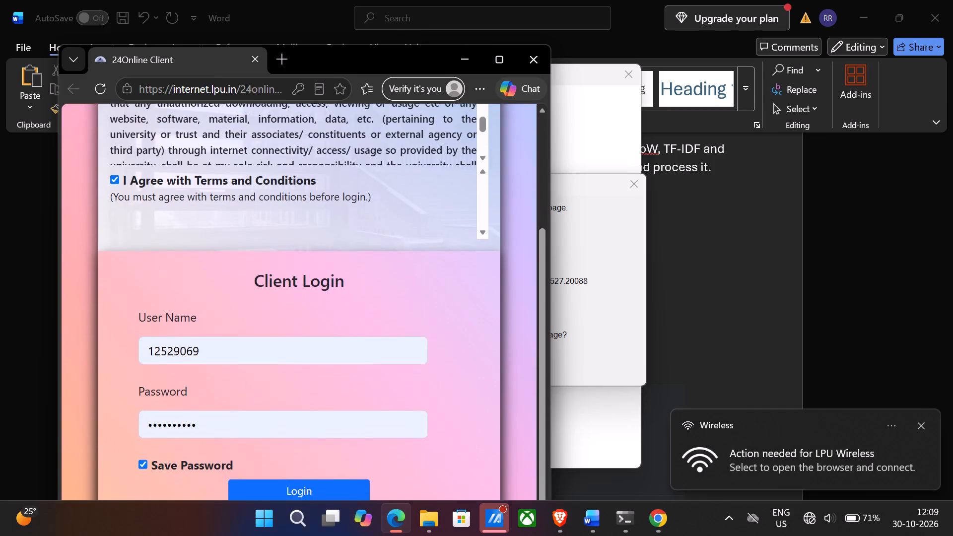
left_click(298, 496)
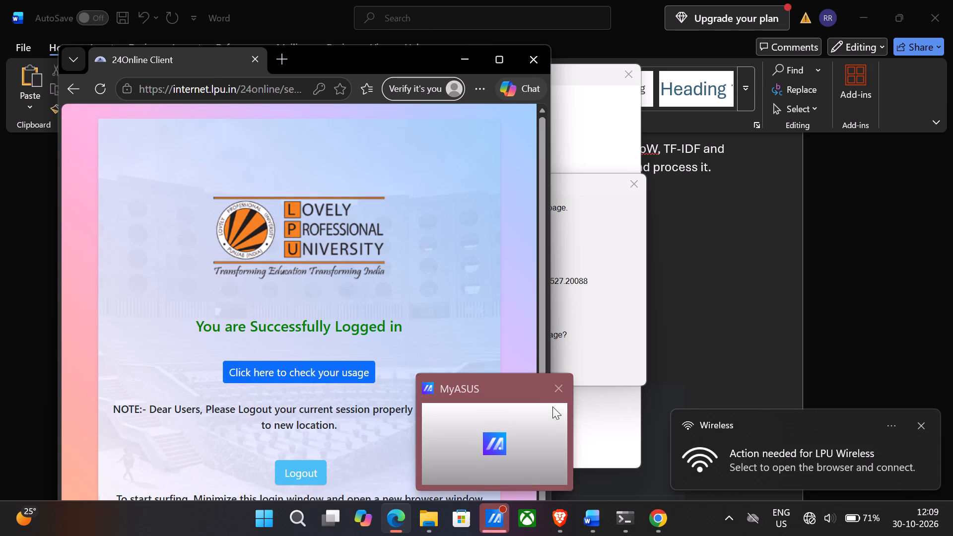
Close the MyASUS window.
left_click(557, 392)
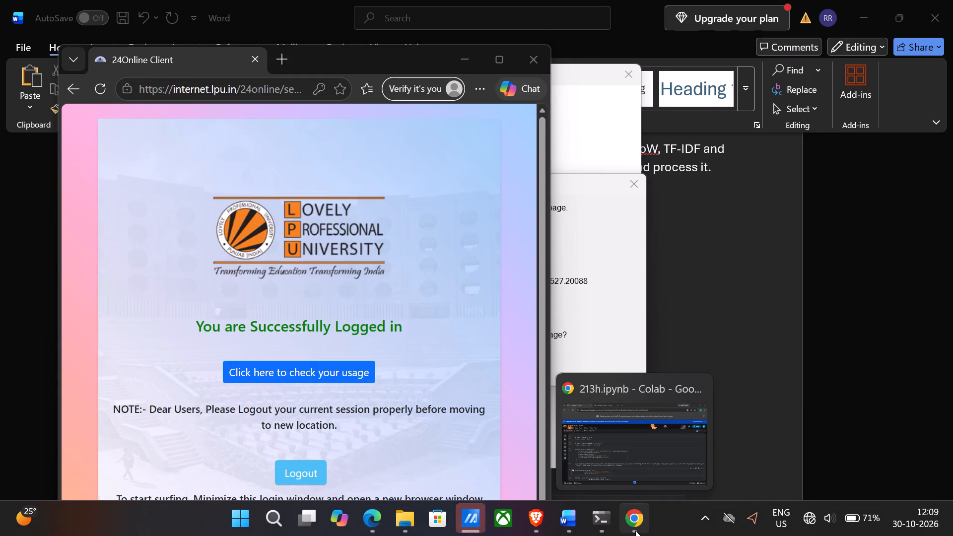
Switch to Chrome and copy the sharing link of the 213h.ipynb Colab notebook, leaving its access settings as they are.
left_click(635, 531)
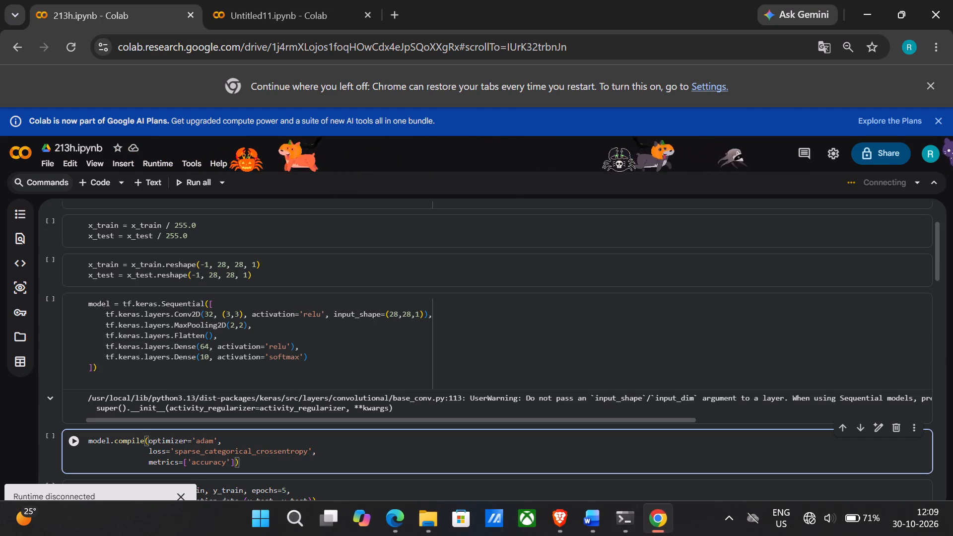
scroll(640, 379, "down", 3)
scroll(640, 379, "up", 3)
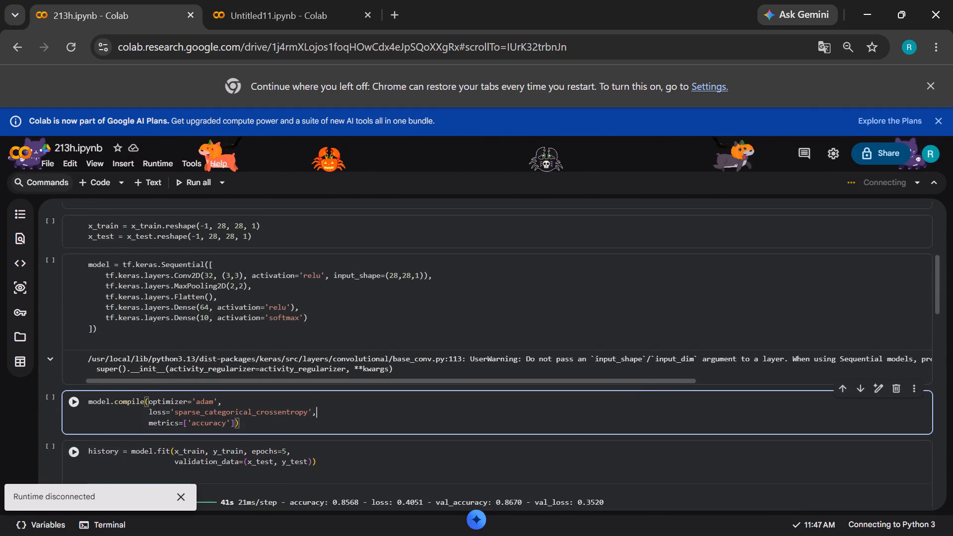
left_click(881, 159)
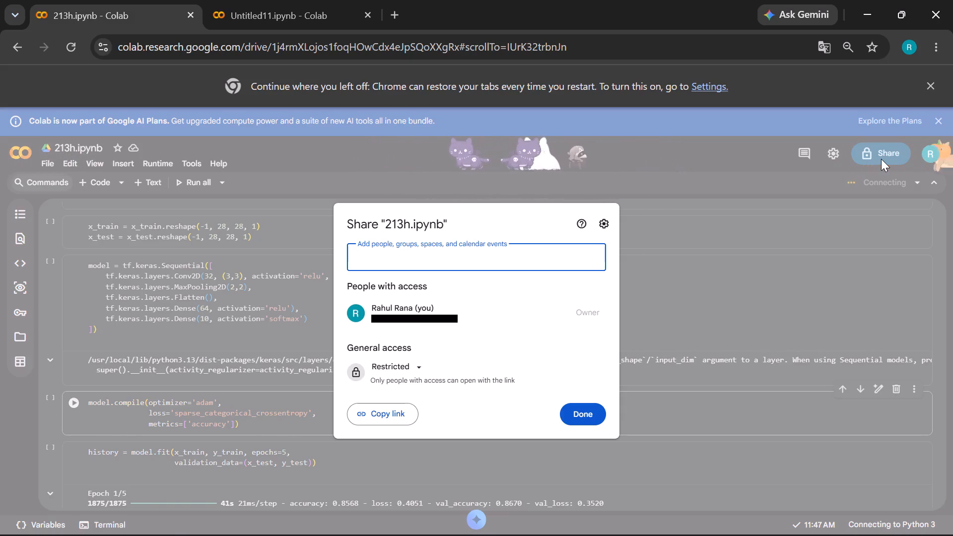
left_click(393, 418)
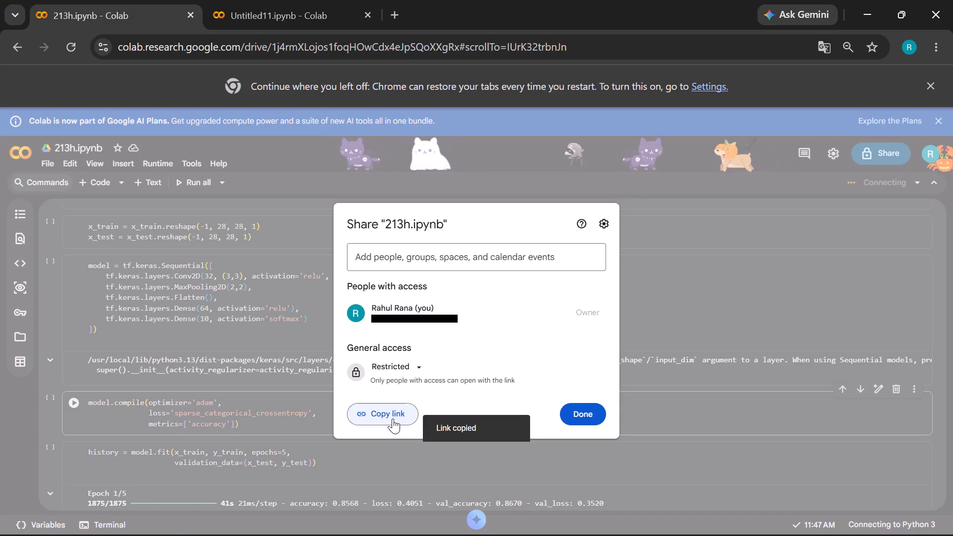
left_click(577, 415)
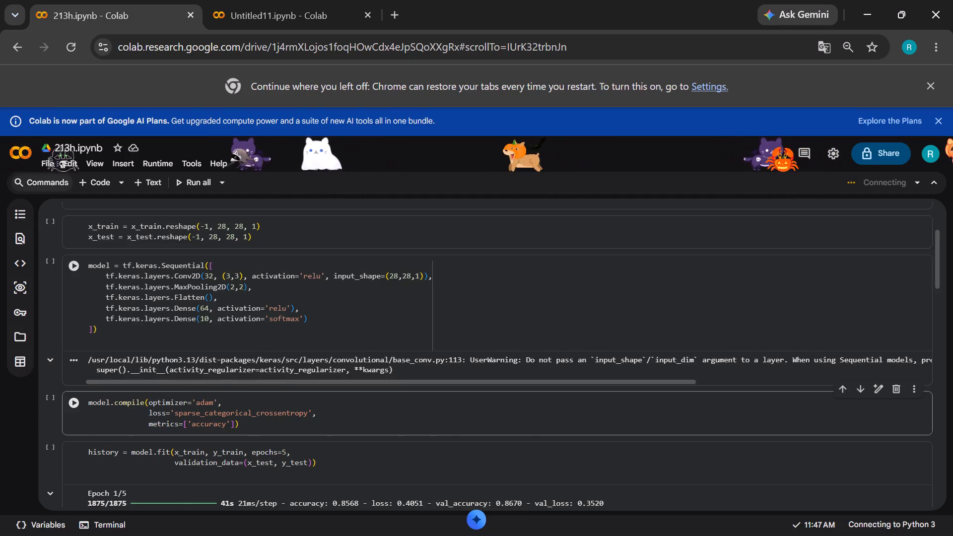
Look through the 213h.ipynb notebook's code cells, training output, accuracy and loss plots, and prediction result.
scroll(499, 329, "down", 9)
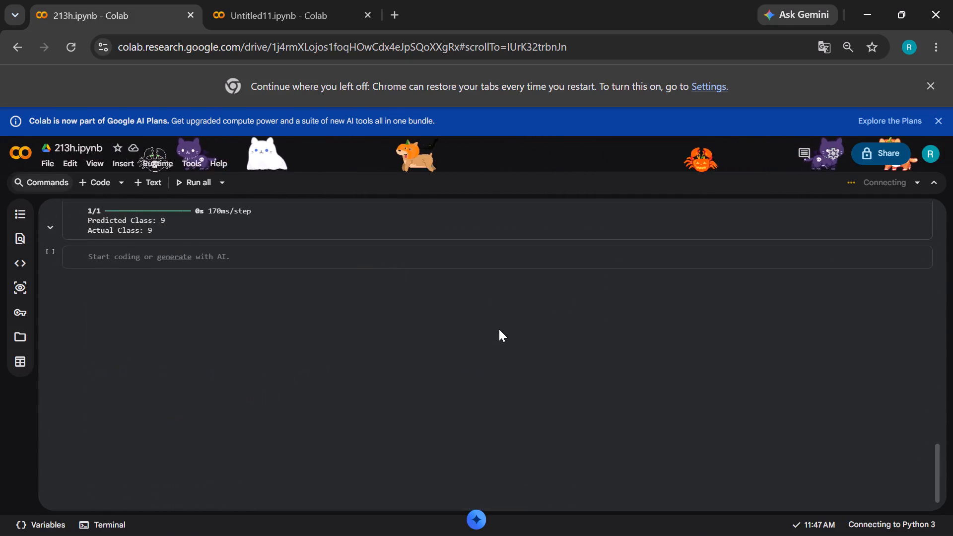
scroll(499, 329, "up", 5)
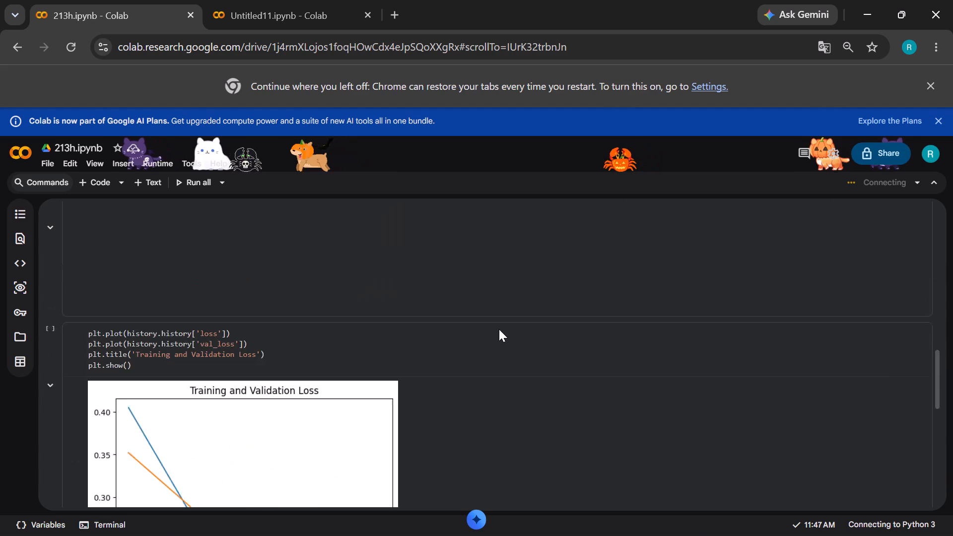
scroll(499, 329, "up", 2)
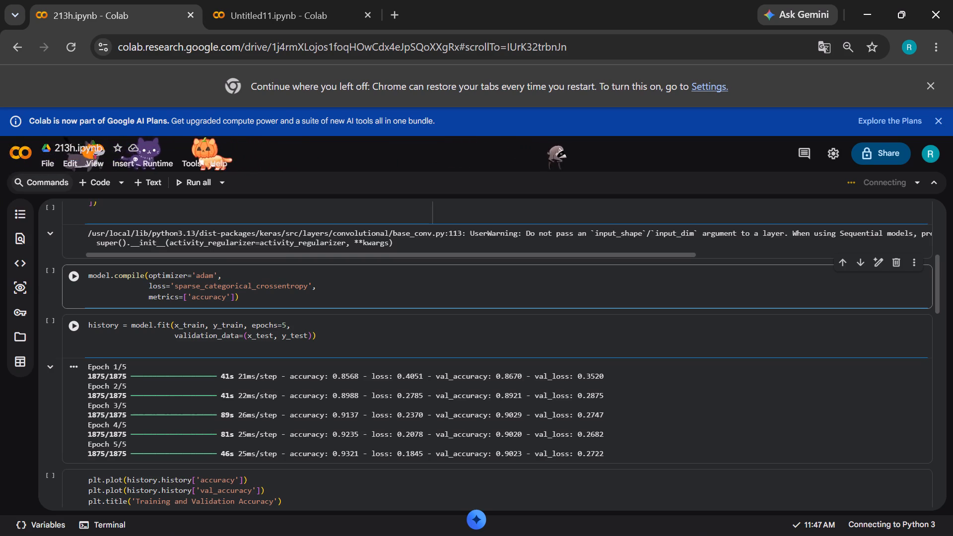
scroll(415, 363, "down", 4)
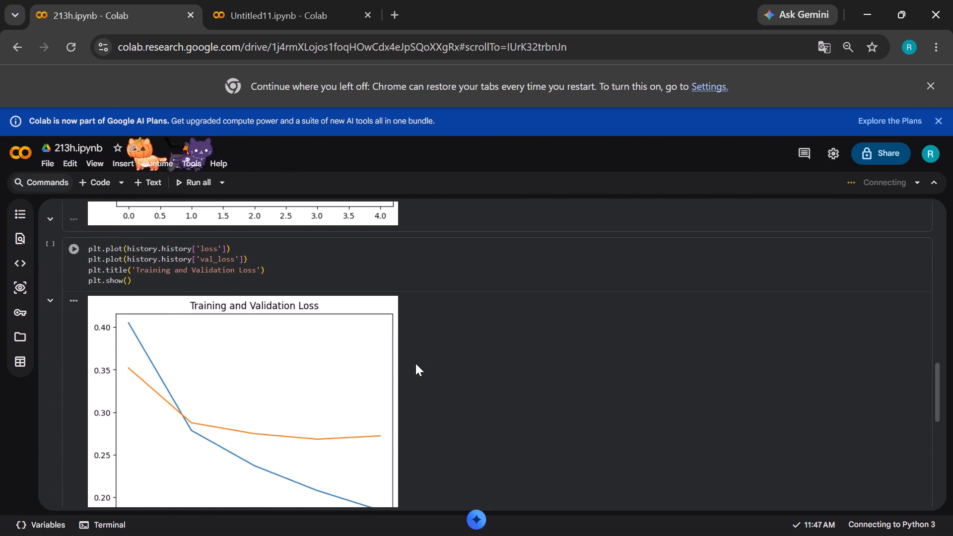
scroll(415, 363, "down", 5)
scroll(415, 363, "up", 2)
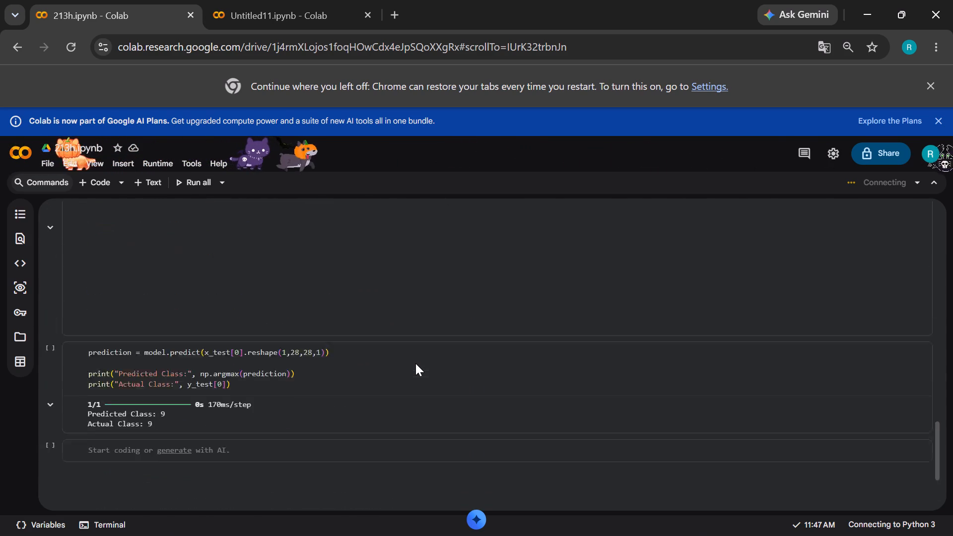
scroll(415, 363, "up", 5)
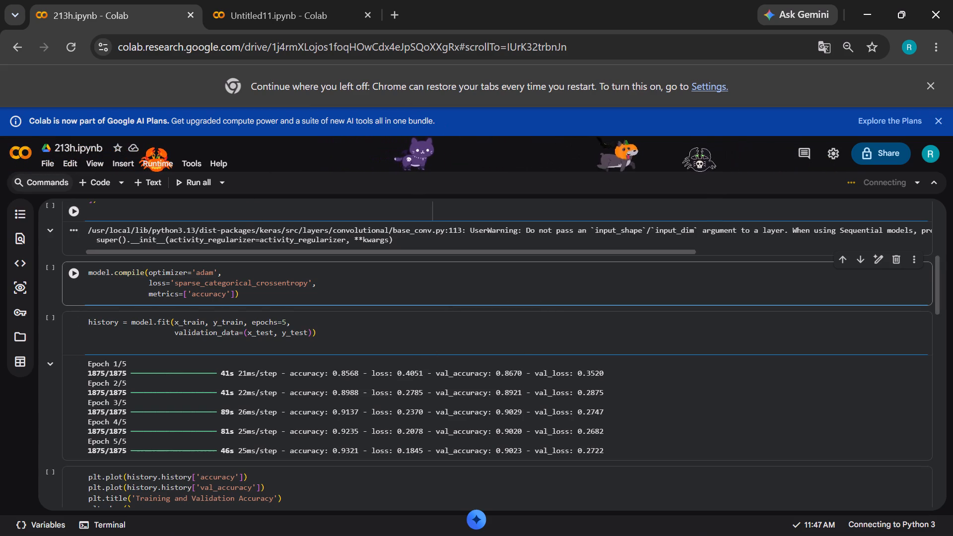
scroll(242, 242, "up", 3)
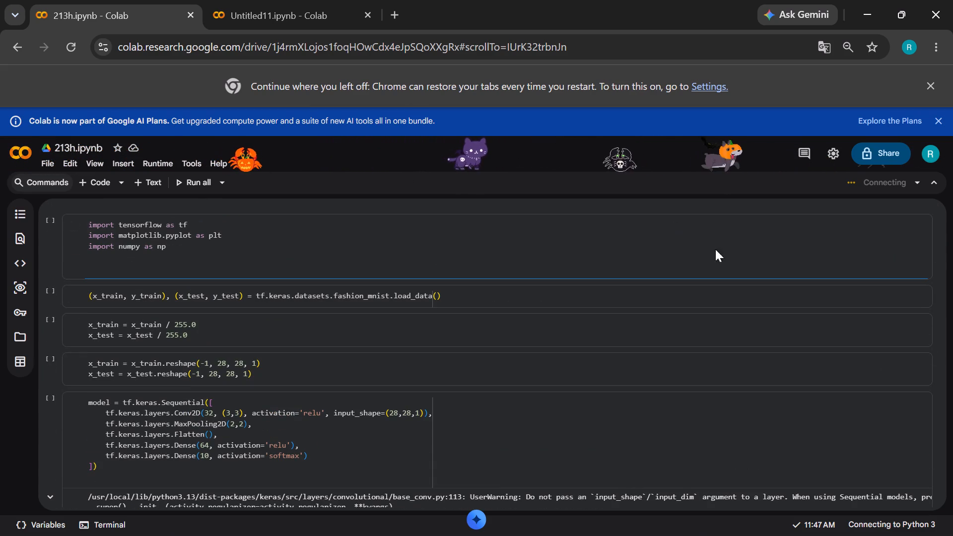
left_click(875, 159)
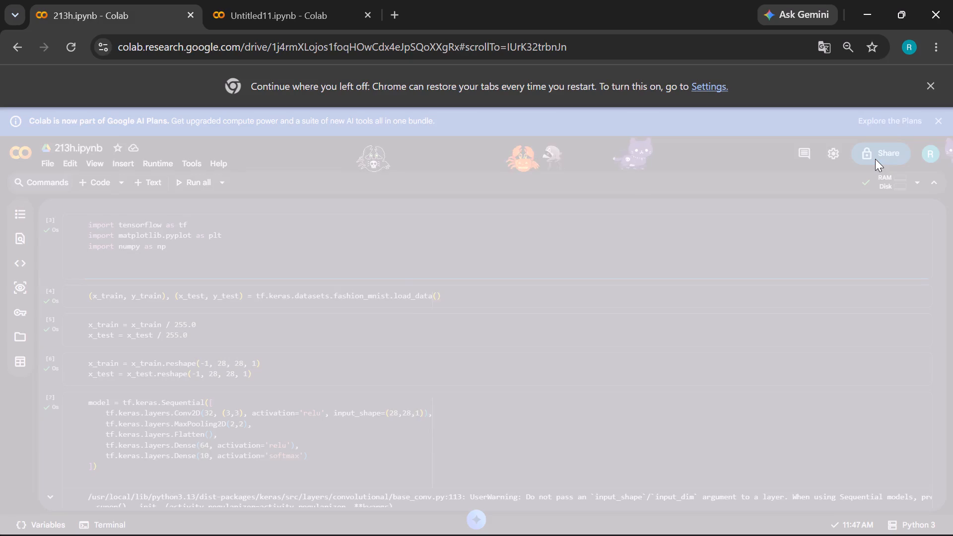
left_click(705, 262)
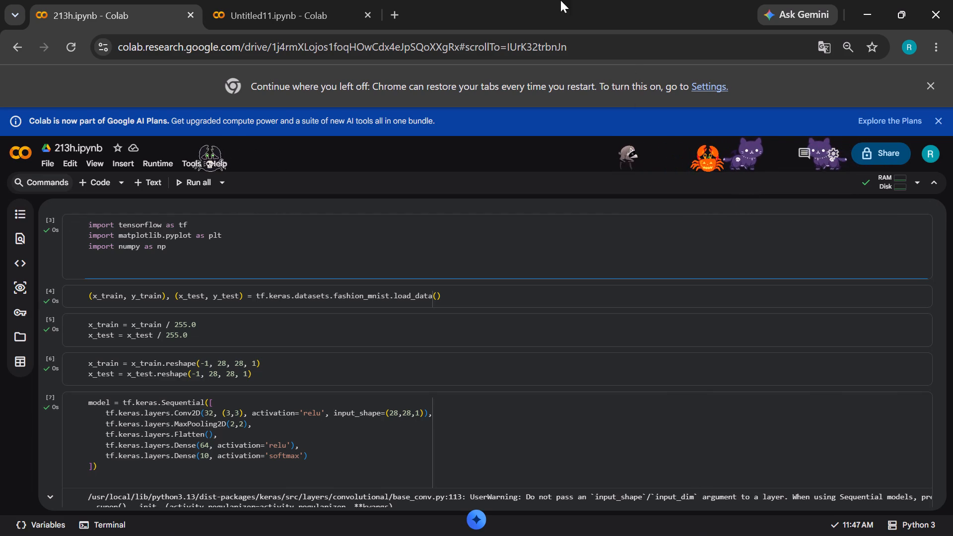
Clear the windows covering the Word document: close the 24Online login page, decline running scripts, and close the blank sign-in window.
left_click(865, 18)
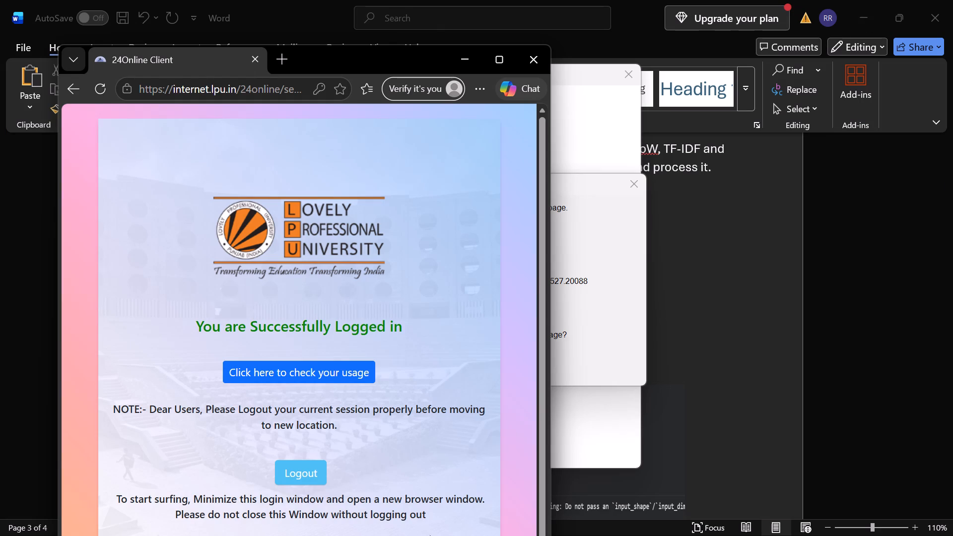
left_click(537, 61)
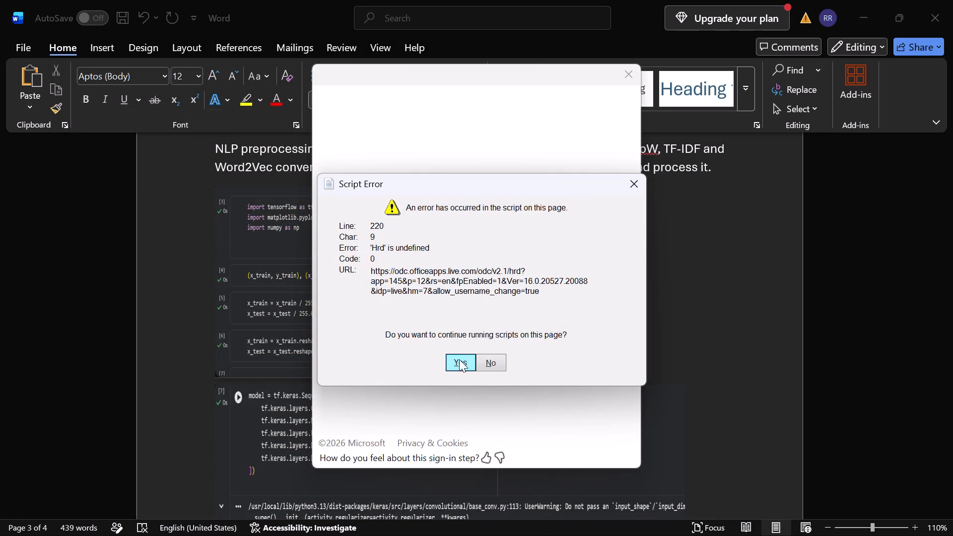
left_click(495, 362)
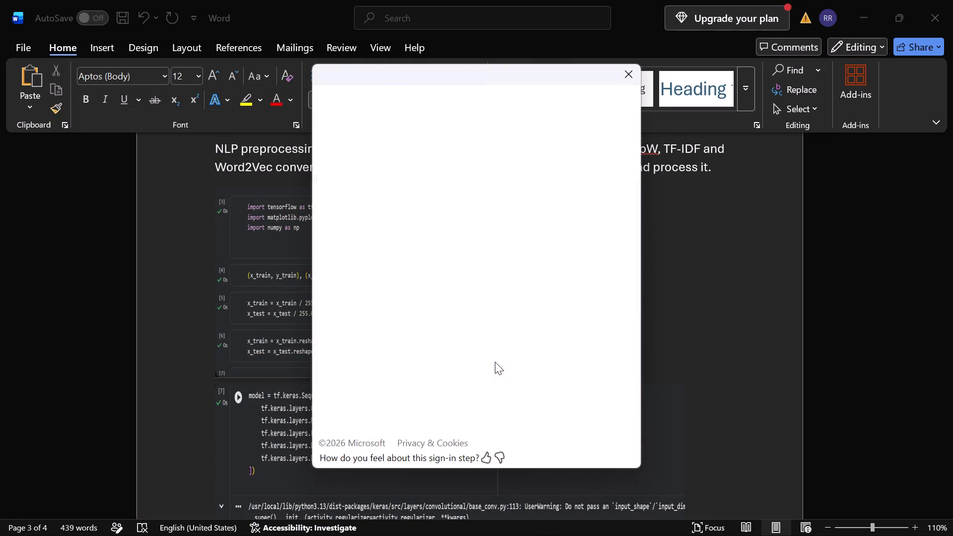
left_click(632, 69)
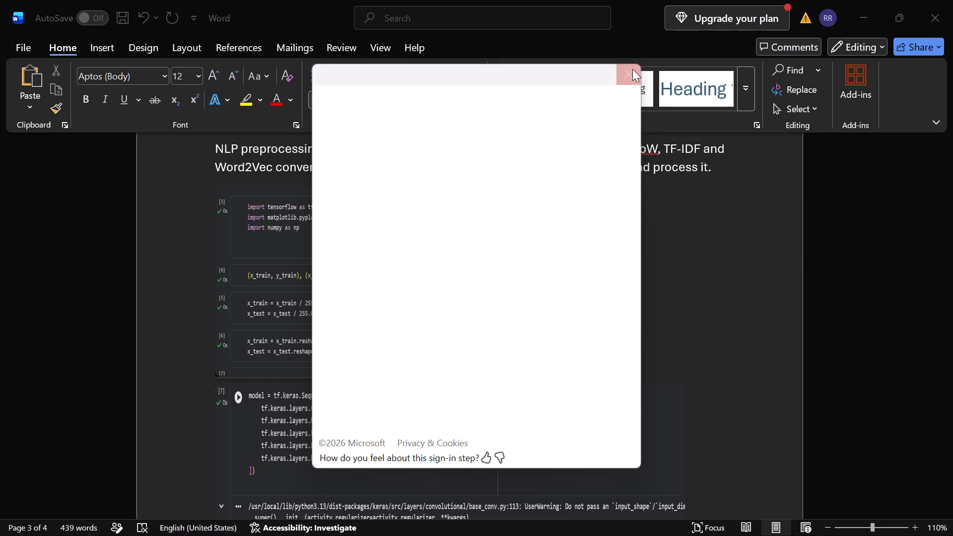
Review the Word document's inserted notebook screenshots and plots, and its first page.
scroll(594, 274, "up", 2)
scroll(594, 274, "down", 4)
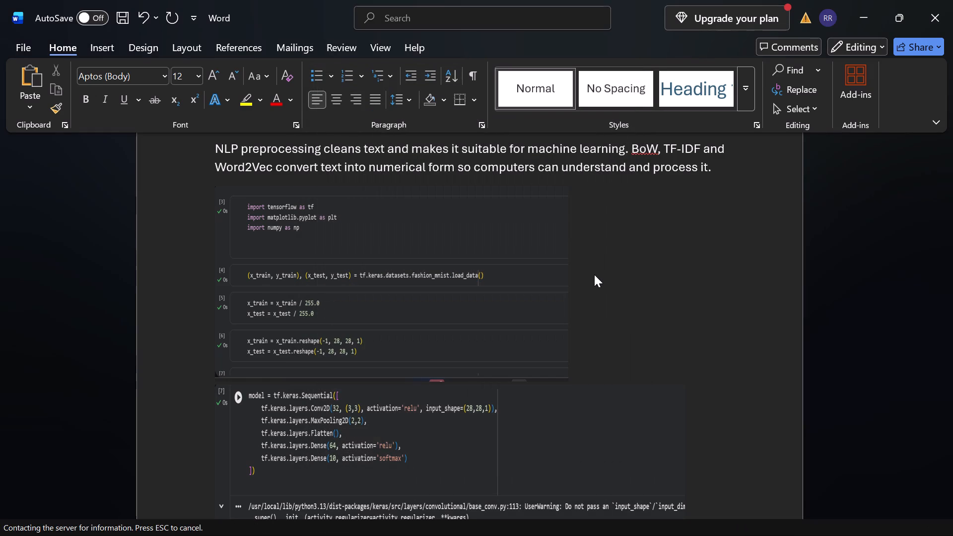
scroll(575, 329, "down", 3)
scroll(637, 289, "down", 2)
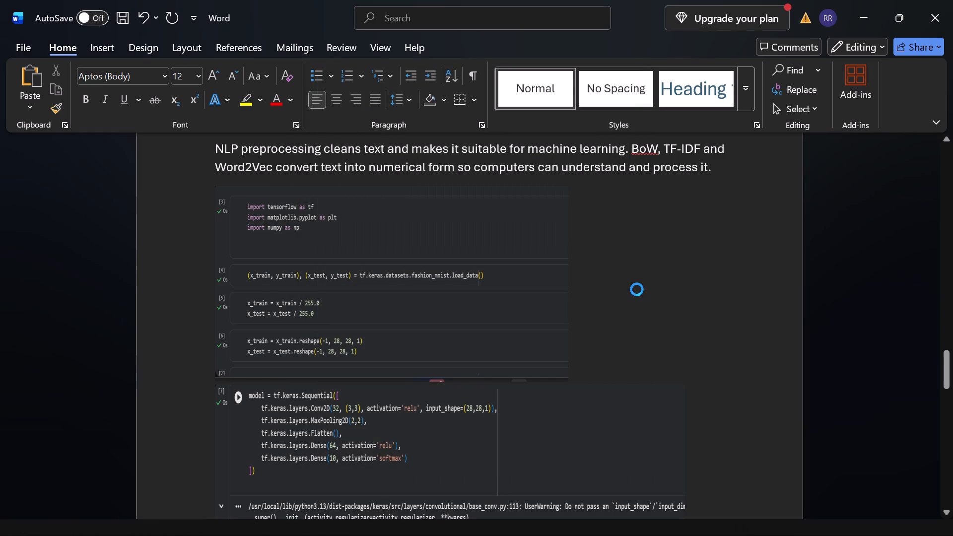
scroll(637, 289, "down", 20)
scroll(637, 289, "down", 20)
scroll(637, 289, "up", 4)
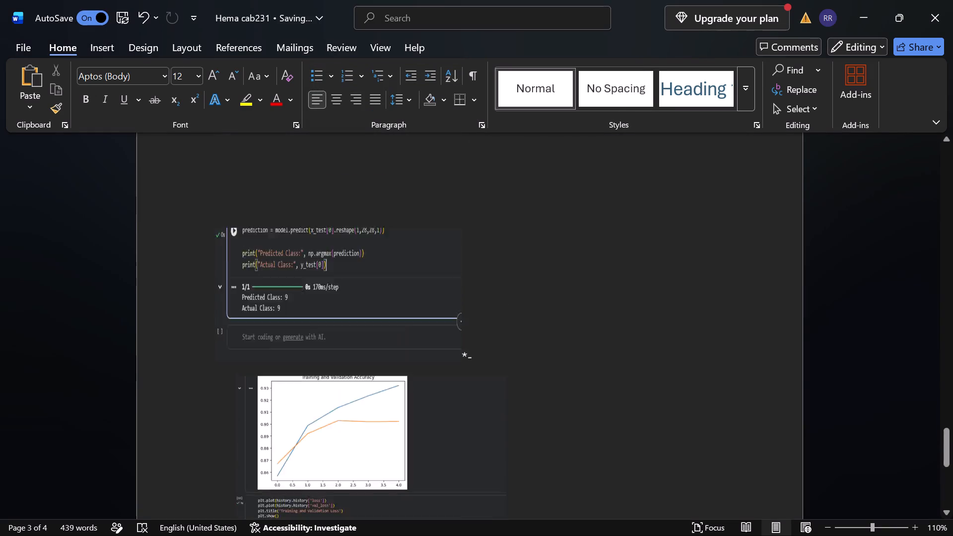
scroll(637, 289, "up", 1)
scroll(637, 289, "up", 20)
scroll(637, 289, "up", 8)
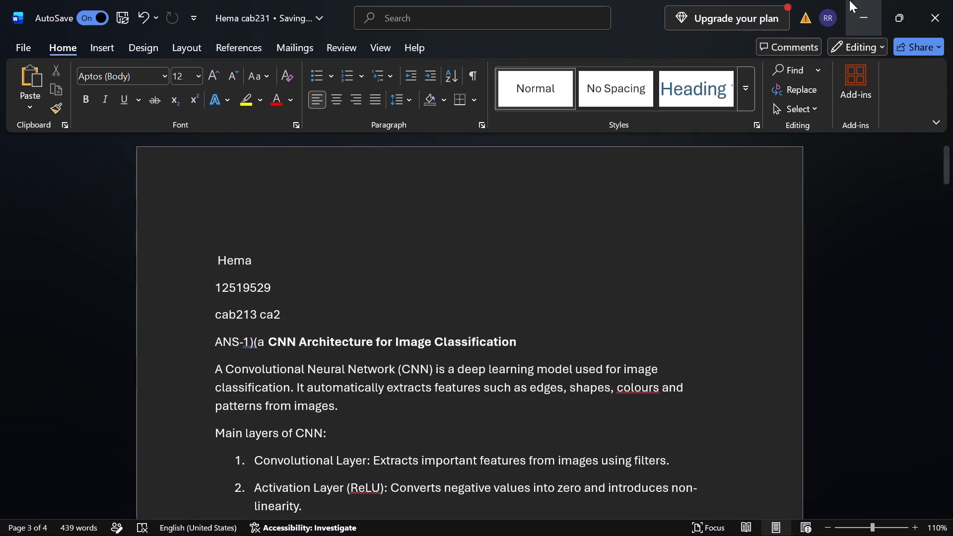
Open the Hema 231 PDF from the desktop, look through its CNN answers, and close it again.
left_click(857, 3)
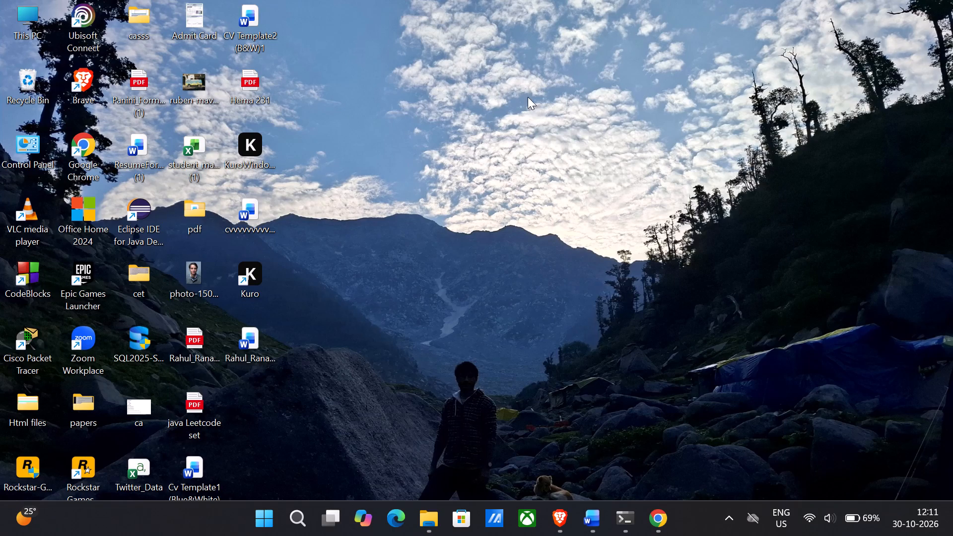
double_click(264, 92)
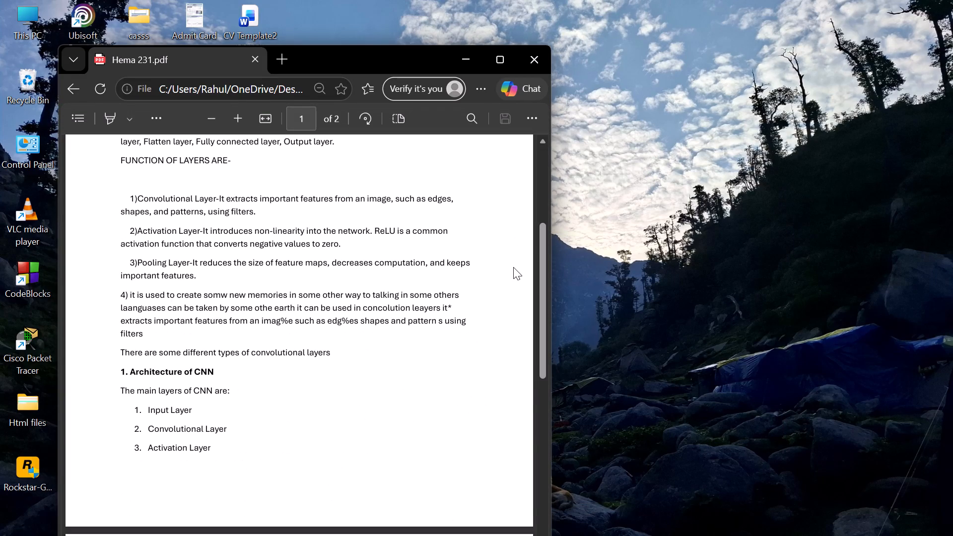
scroll(513, 267, "down", 7)
scroll(513, 267, "up", 5)
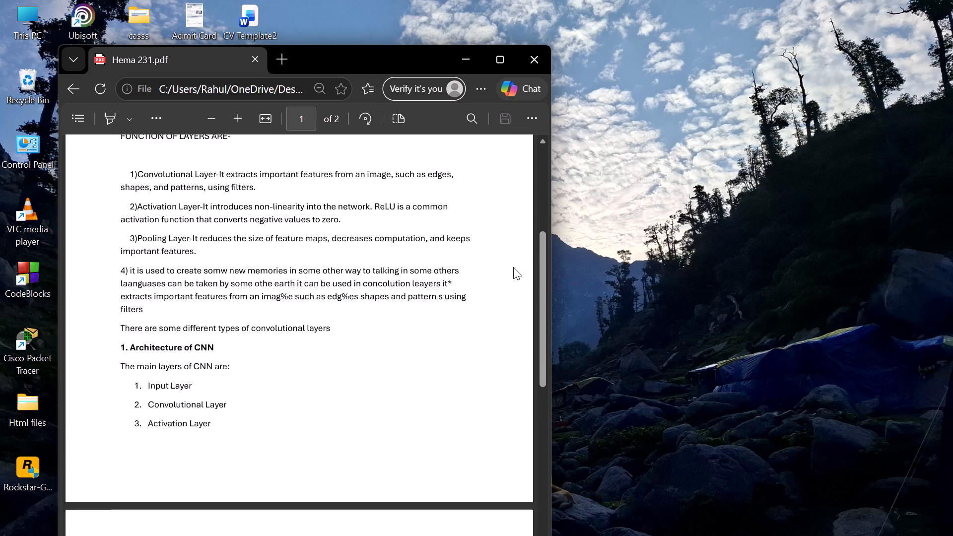
scroll(513, 267, "up", 3)
left_click(548, 64)
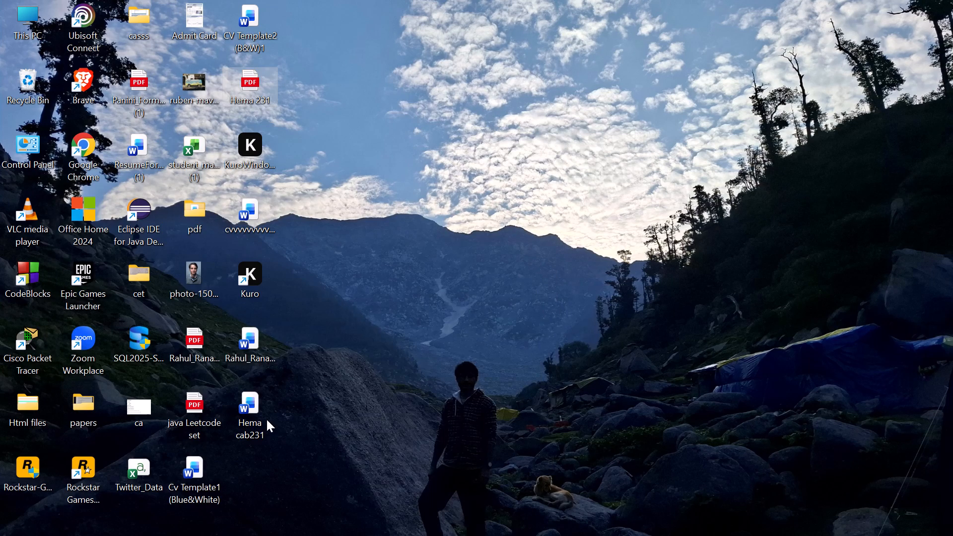
Open the Hema cab231 Word document from the desktop.
double_click(258, 418)
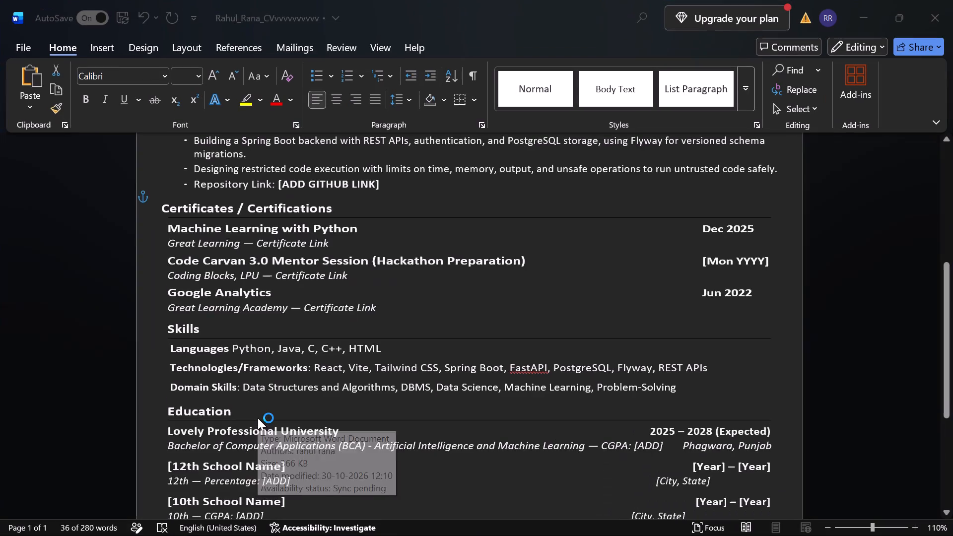
scroll(443, 333, "down", 14)
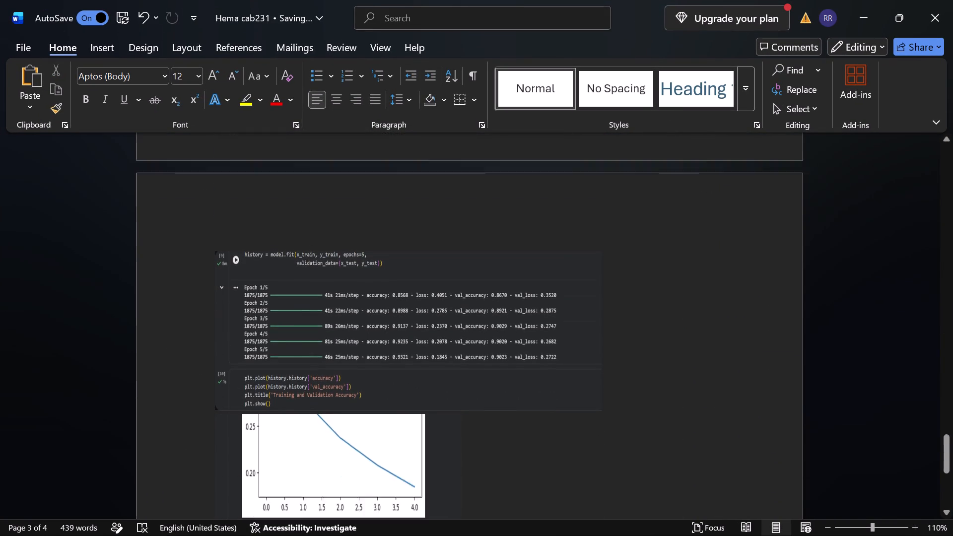
scroll(443, 333, "down", 5)
scroll(443, 333, "up", 11)
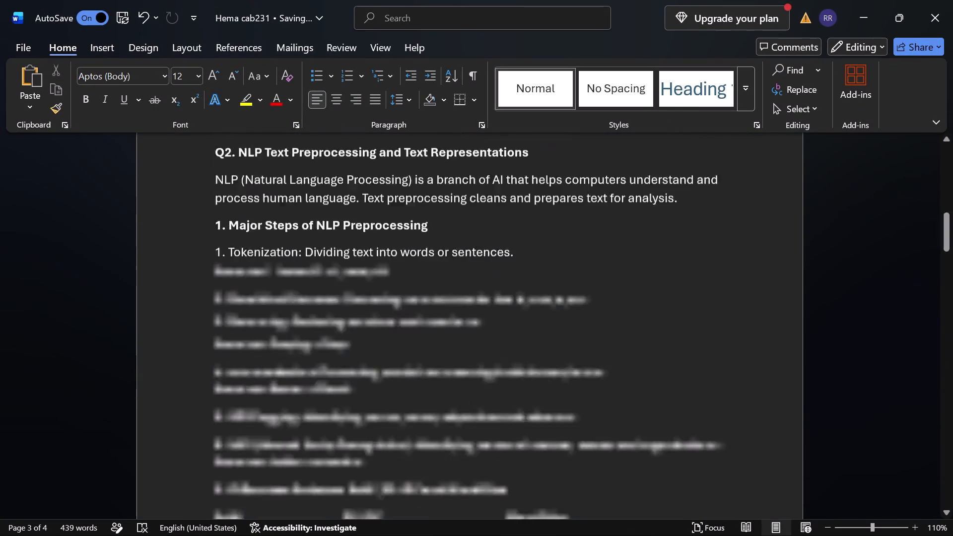
scroll(443, 333, "up", 8)
scroll(443, 333, "down", 5)
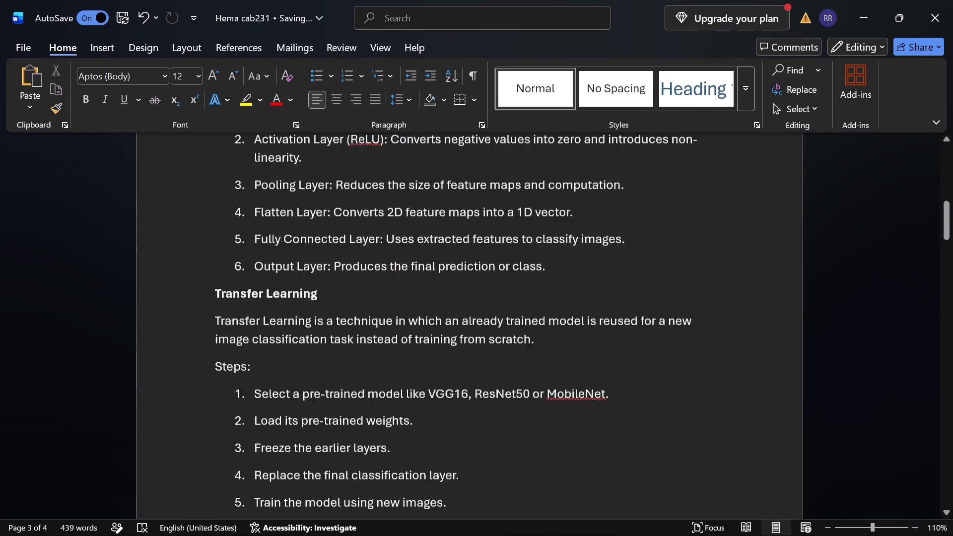
scroll(443, 333, "down", 6)
scroll(443, 333, "up", 4)
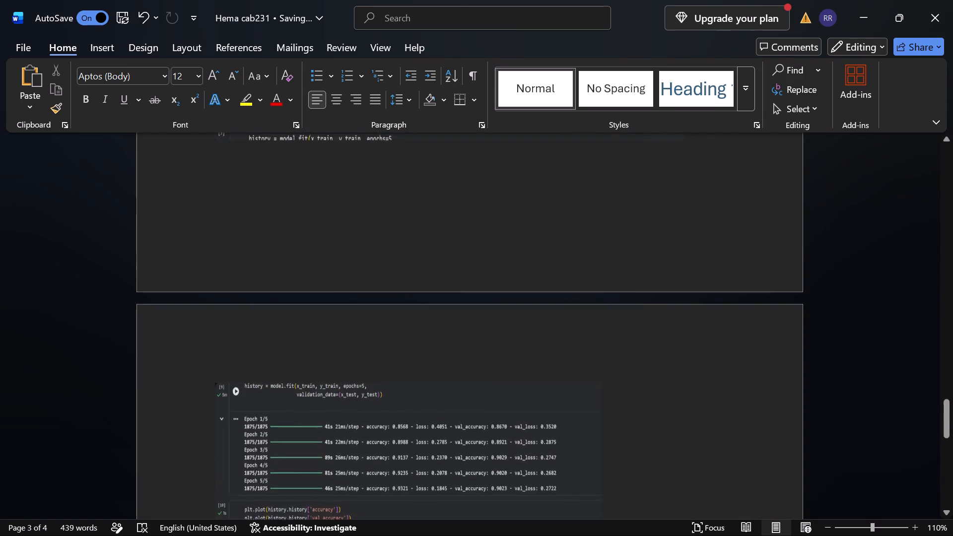
scroll(443, 333, "down", 2)
left_click(945, 0)
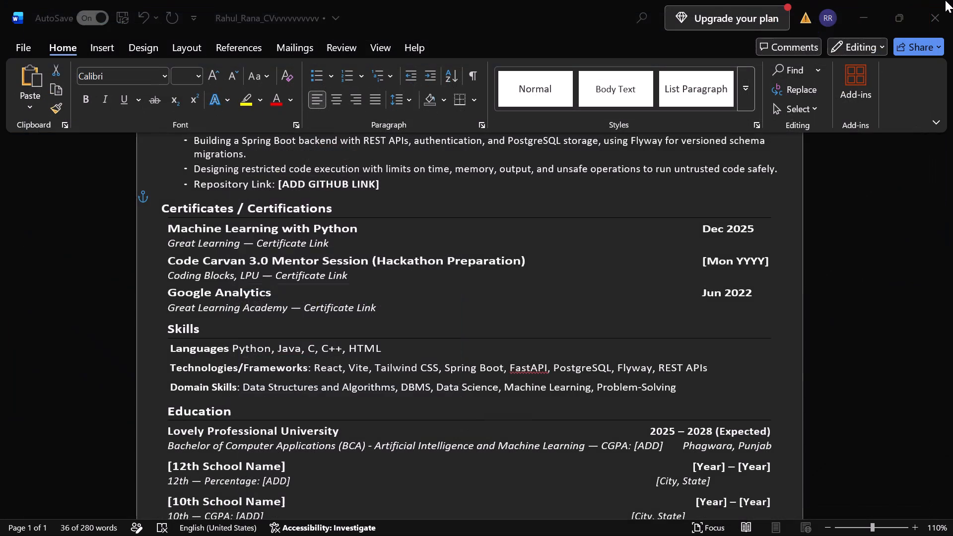
Minimize the CV document, briefly bring up Google Chrome, and minimize it as well to return to the desktop.
left_click(853, 15)
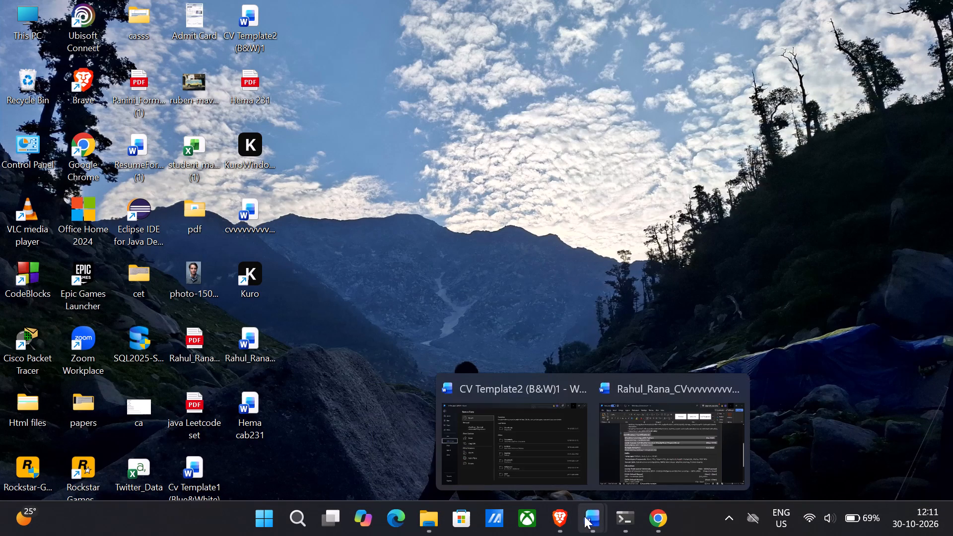
left_click(648, 515)
left_click(870, 0)
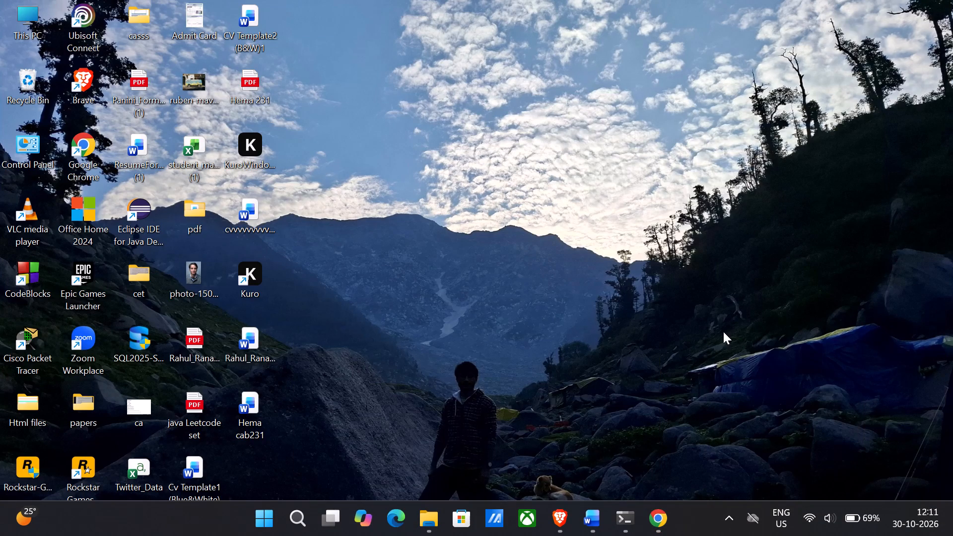
Switch to Brave, where WhatsApp is open.
left_click(557, 520)
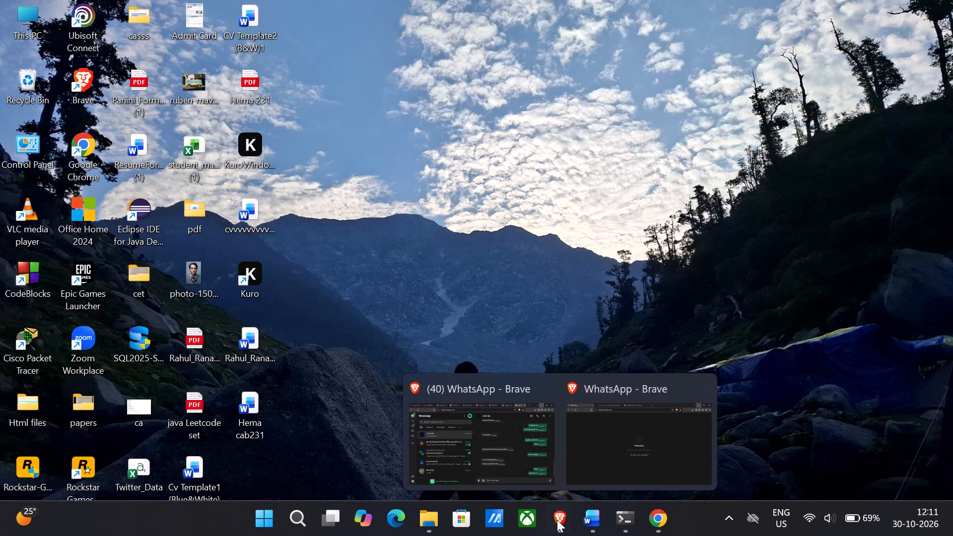